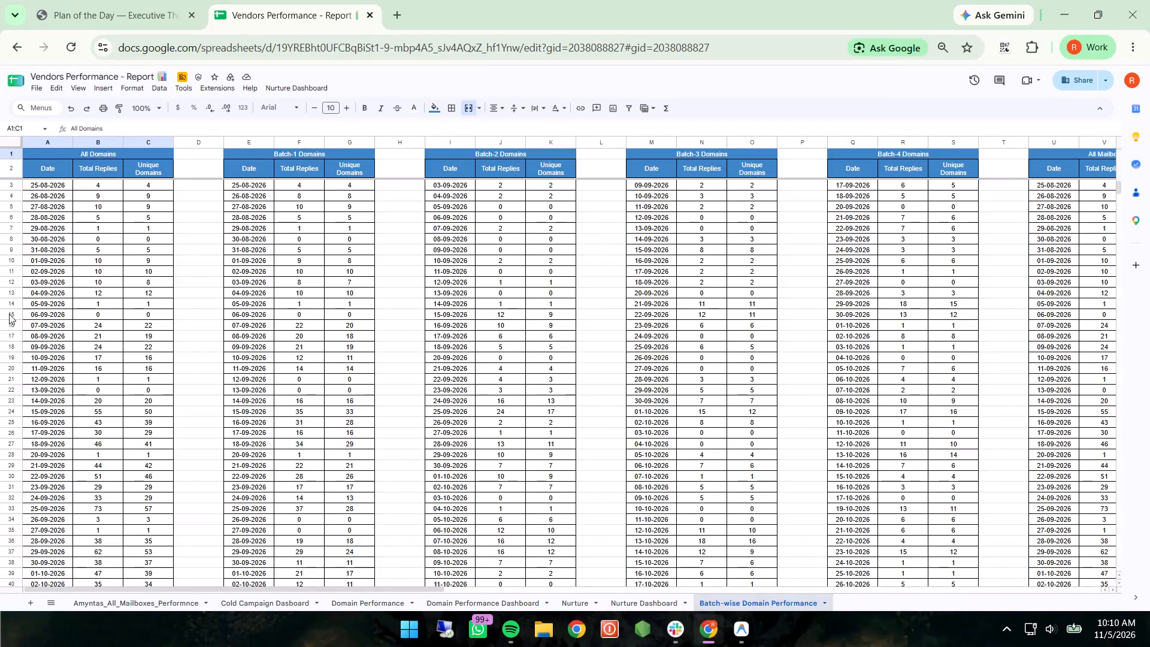
In the Amyntas_All_Mailboxes_Performnce sheet, insert a column between 3 Nov 2026 and Grand Total with the date header 4 Nov 2026.
{"action": "left_click", "coordinate": [259, 600]}
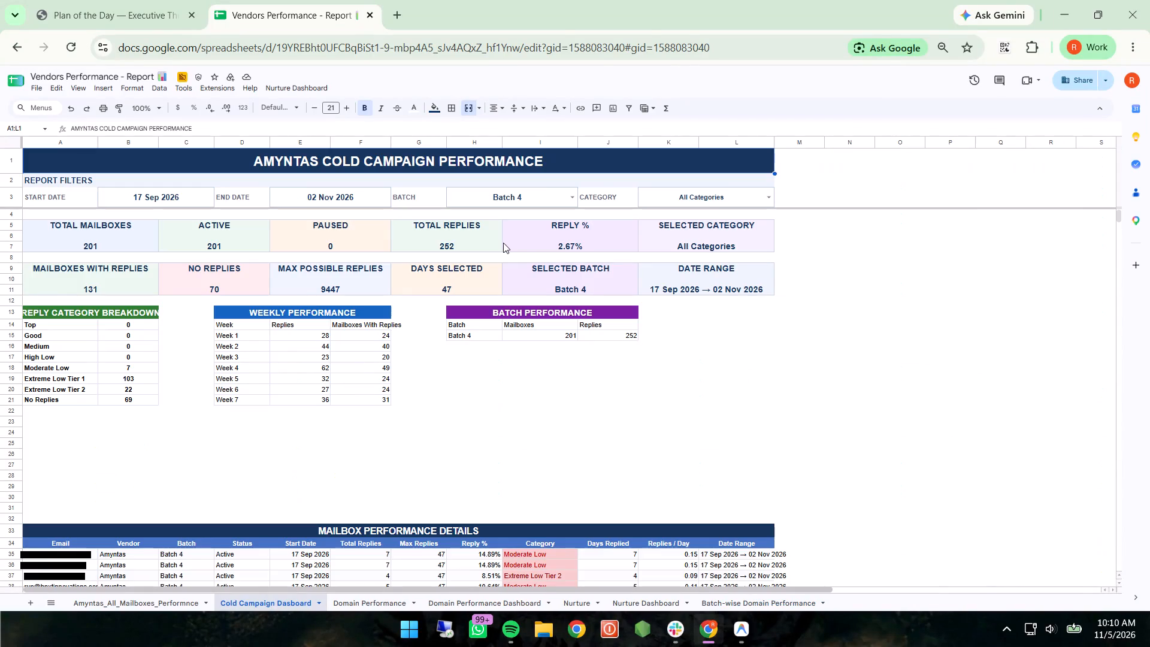
{"action": "left_click", "coordinate": [151, 599]}
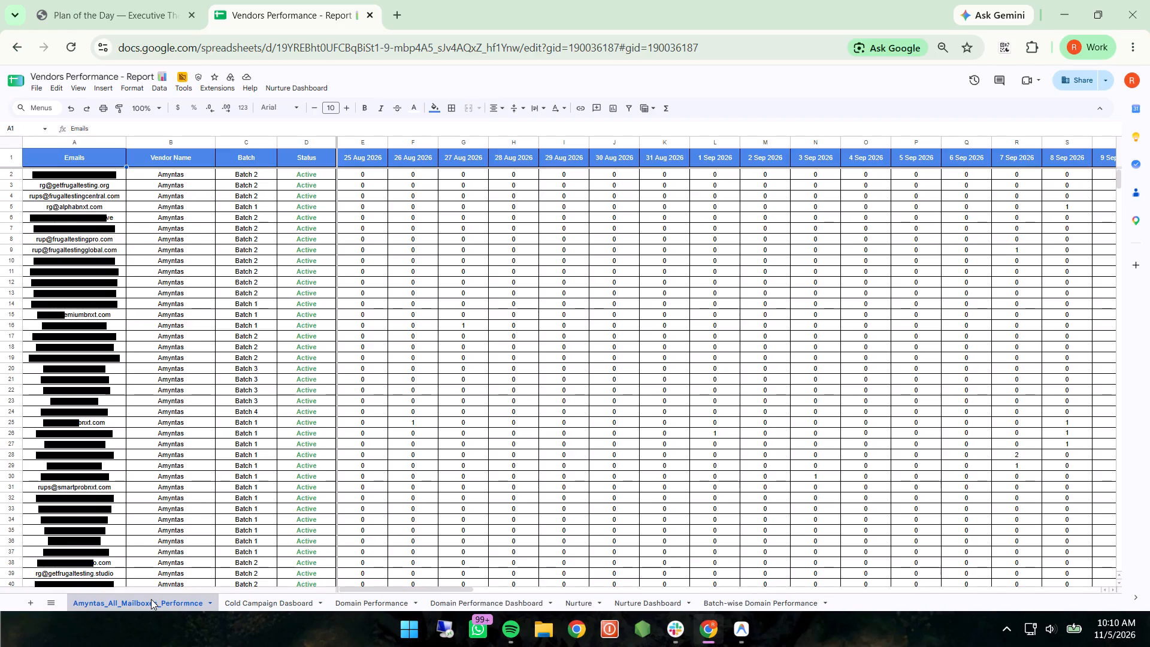
{"action": "scroll", "coordinate": [766, 229], "scroll_direction": "left", "scroll_amount": 8}
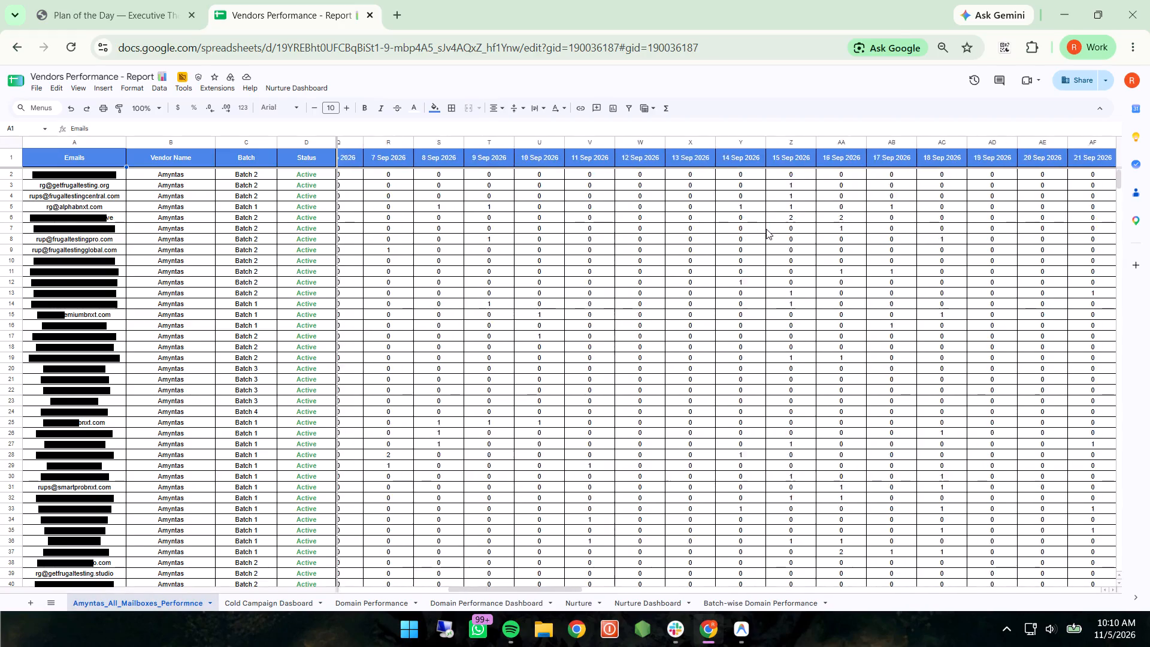
{"action": "scroll", "coordinate": [766, 229], "scroll_direction": "left", "scroll_amount": 14}
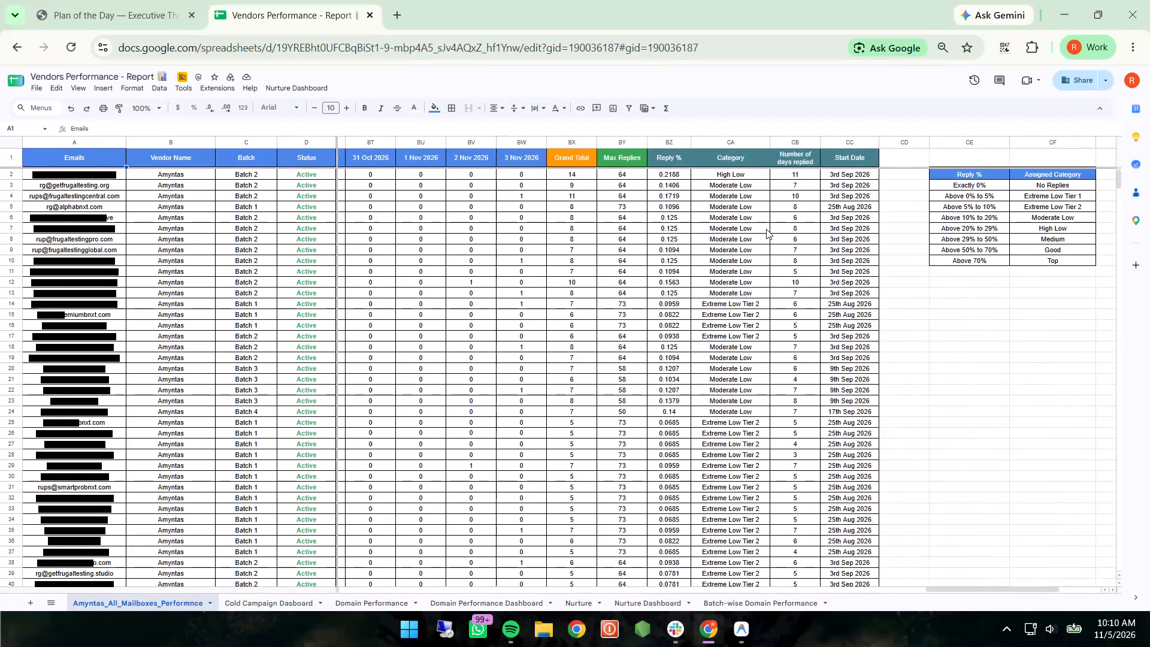
{"action": "scroll", "coordinate": [766, 229], "scroll_direction": "right", "scroll_amount": 1}
{"action": "left_click", "coordinate": [638, 146]}
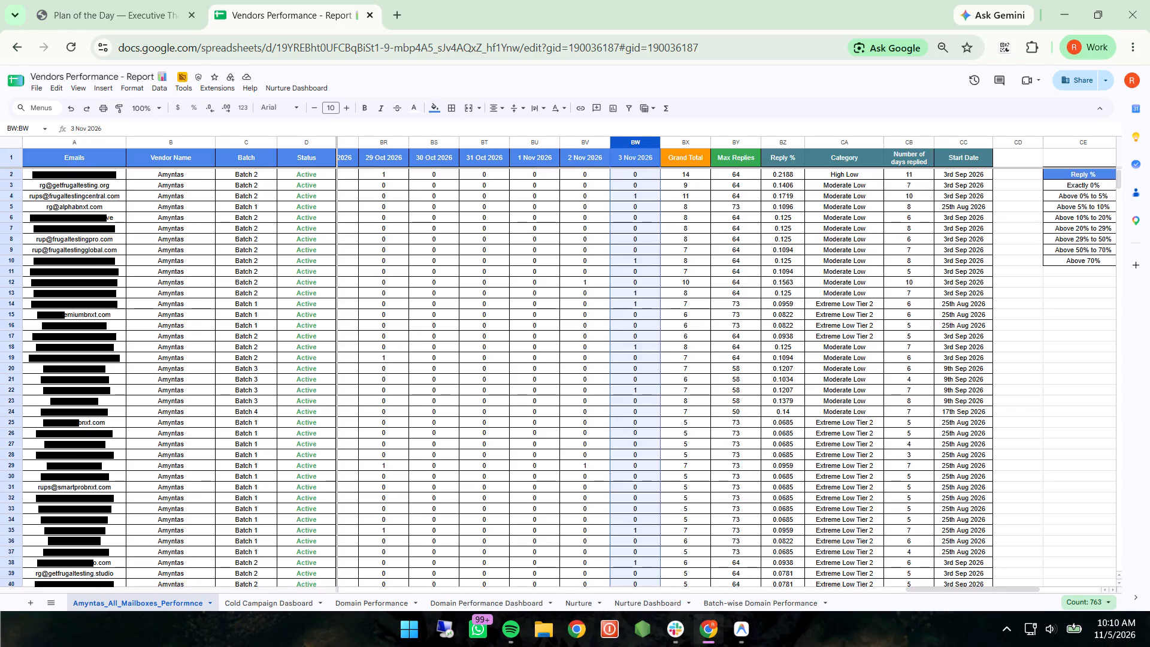
{"action": "right_click", "coordinate": [638, 146]}
{"action": "left_click", "coordinate": [685, 239]}
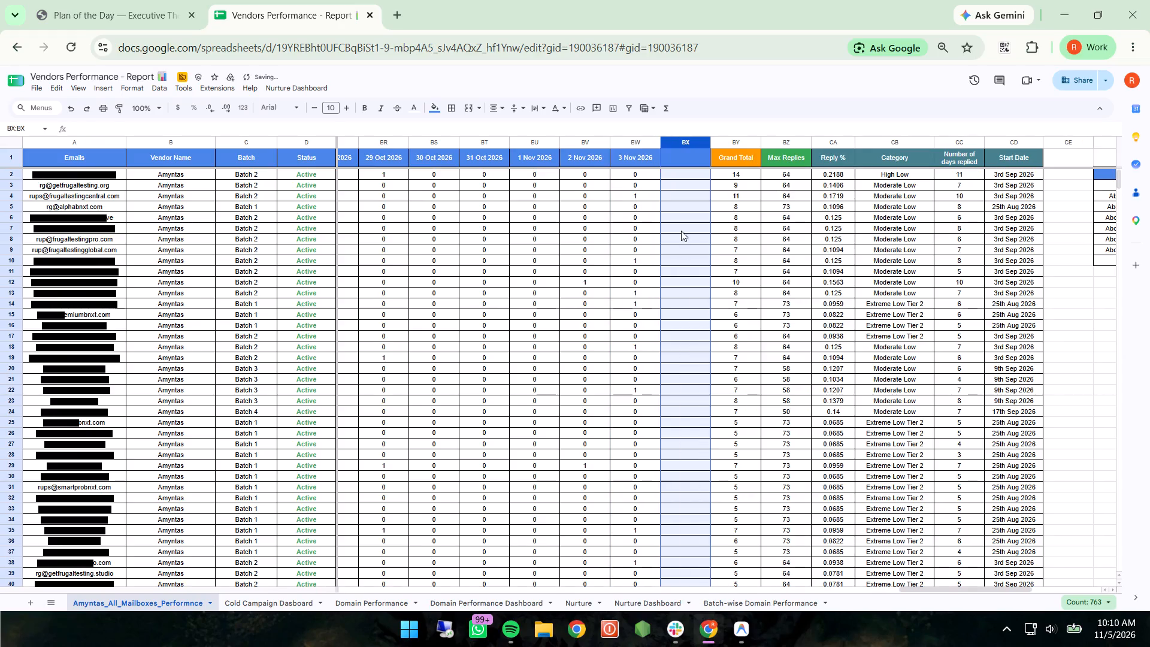
{"action": "left_click", "coordinate": [639, 155]}
{"action": "key", "text": "ctrl+c"}
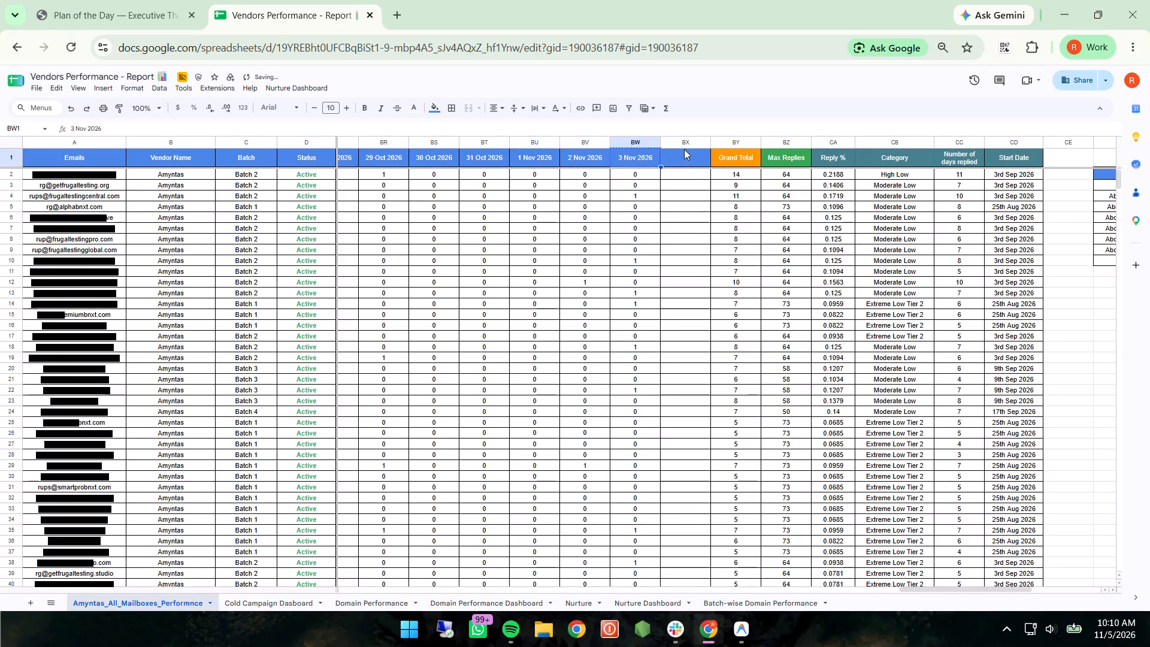
{"action": "left_click", "coordinate": [688, 153]}
{"action": "key", "text": "ctrl+v"}
{"action": "double_click", "coordinate": [688, 153]}
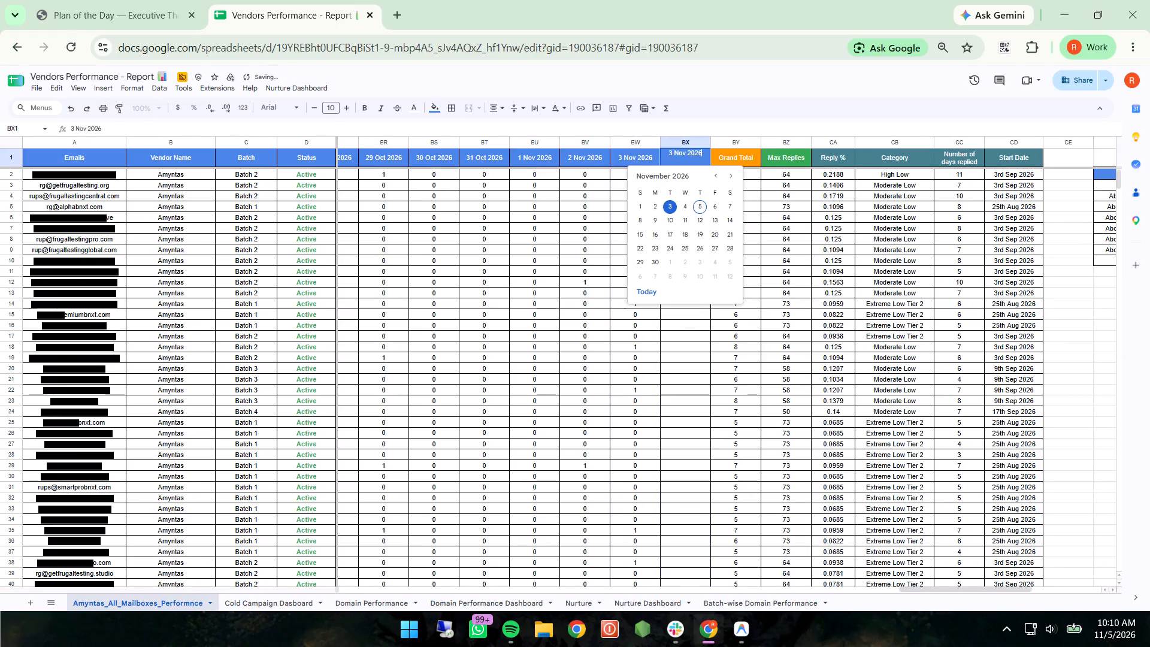
{"action": "left_click", "coordinate": [685, 202]}
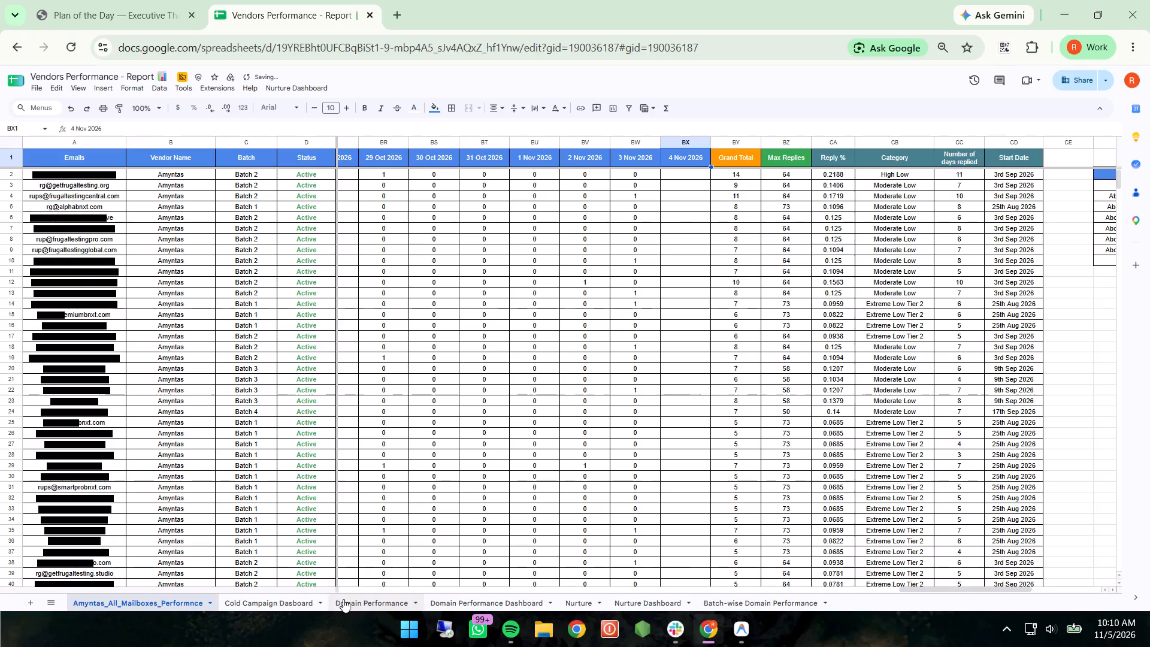
In the Domain Performance sheet, insert a column between 3 Nov 2026 and Grand Total with the date header 4 Nov 2026.
{"action": "left_click", "coordinate": [367, 605]}
{"action": "scroll", "coordinate": [780, 231], "scroll_direction": "left", "scroll_amount": 6}
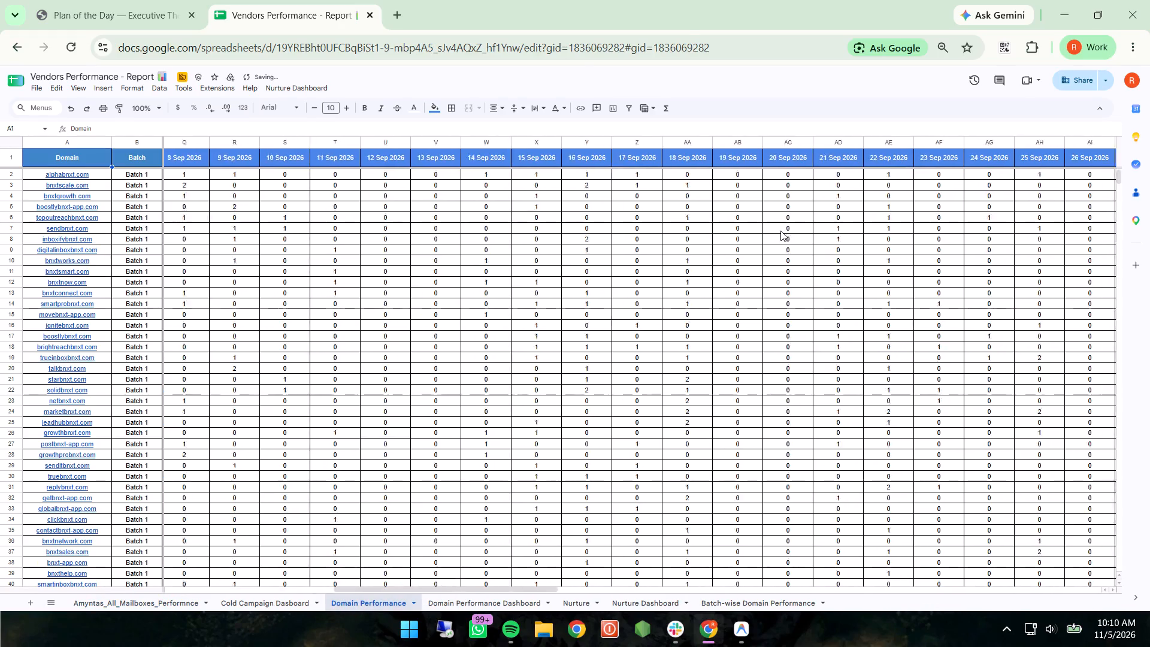
{"action": "scroll", "coordinate": [780, 231], "scroll_direction": "left", "scroll_amount": 7}
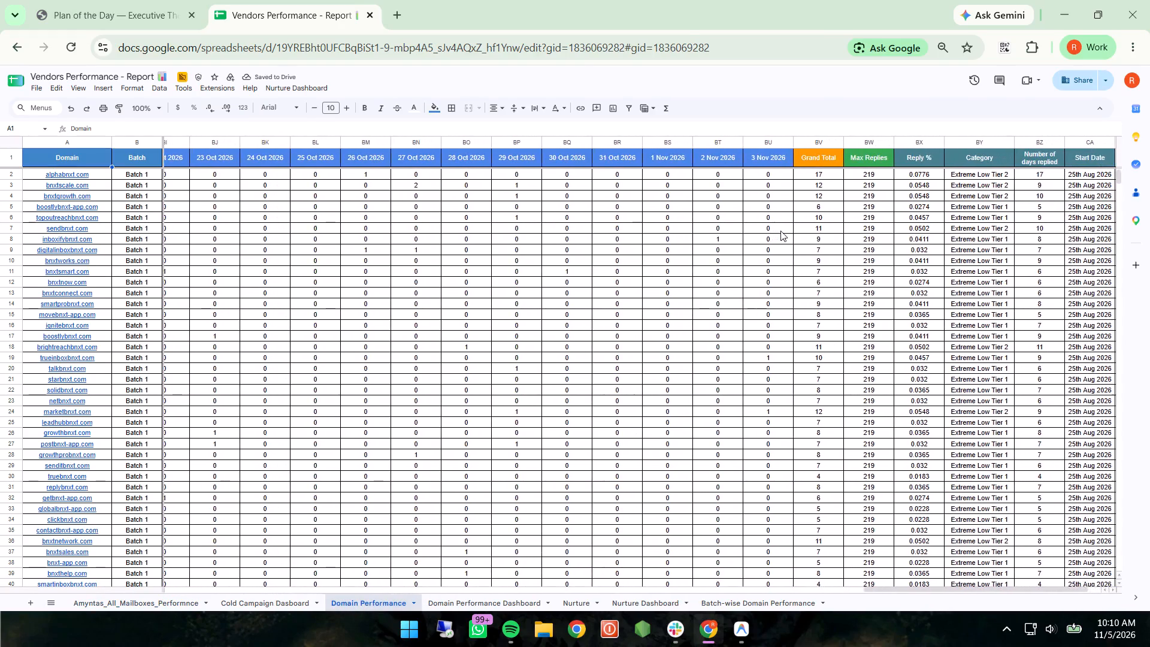
{"action": "left_click", "coordinate": [768, 144]}
{"action": "right_click", "coordinate": [768, 144]}
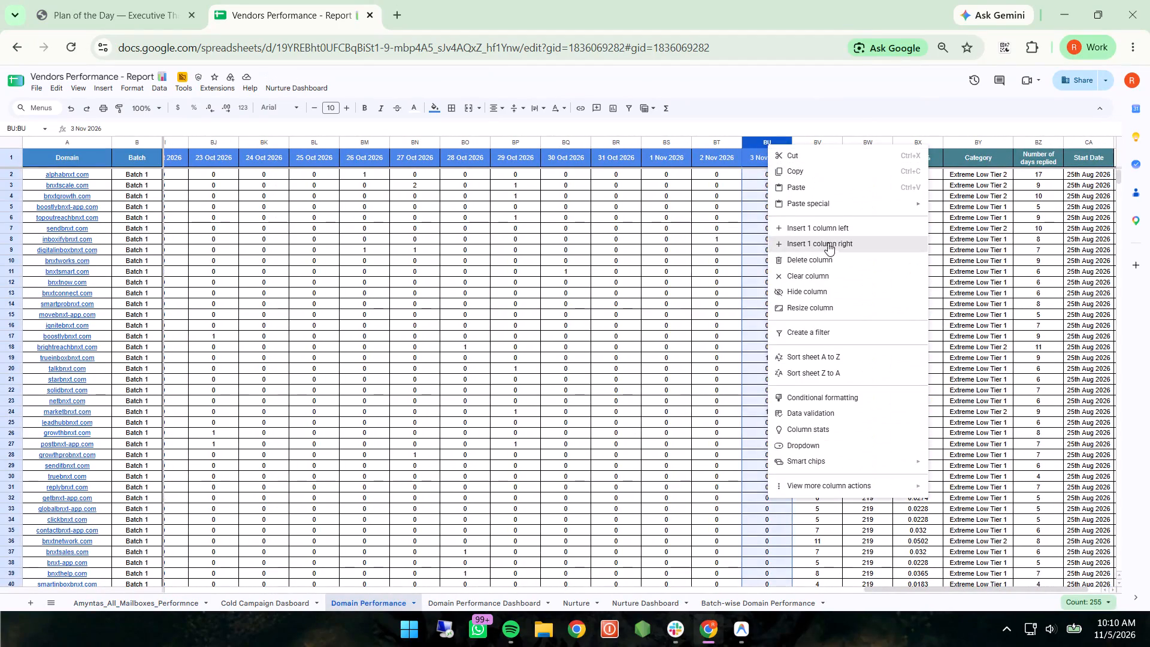
{"action": "left_click", "coordinate": [830, 246]}
{"action": "left_click", "coordinate": [817, 159]}
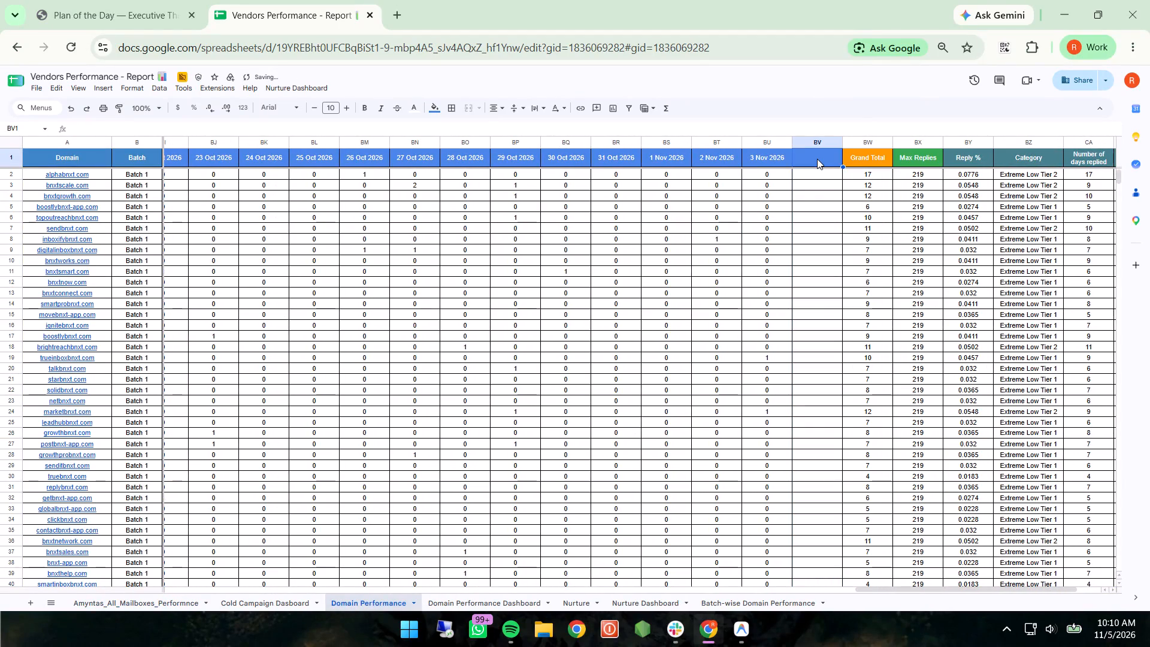
{"action": "key", "text": "ctrl+v"}
{"action": "double_click", "coordinate": [817, 159]}
{"action": "left_click", "coordinate": [815, 207]}
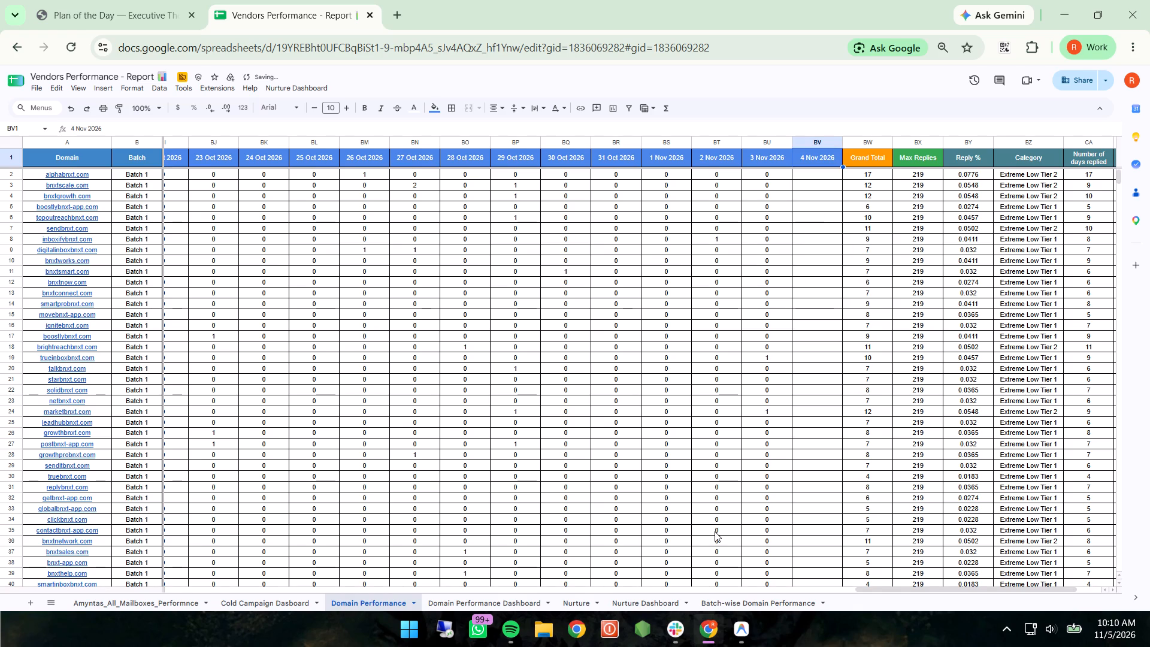
In the Nurture sheet, insert a column between 3 Nov 2026 and Grand Total with the date header 4 Nov 2026.
{"action": "left_click", "coordinate": [582, 606]}
{"action": "scroll", "coordinate": [745, 367], "scroll_direction": "left", "scroll_amount": 2}
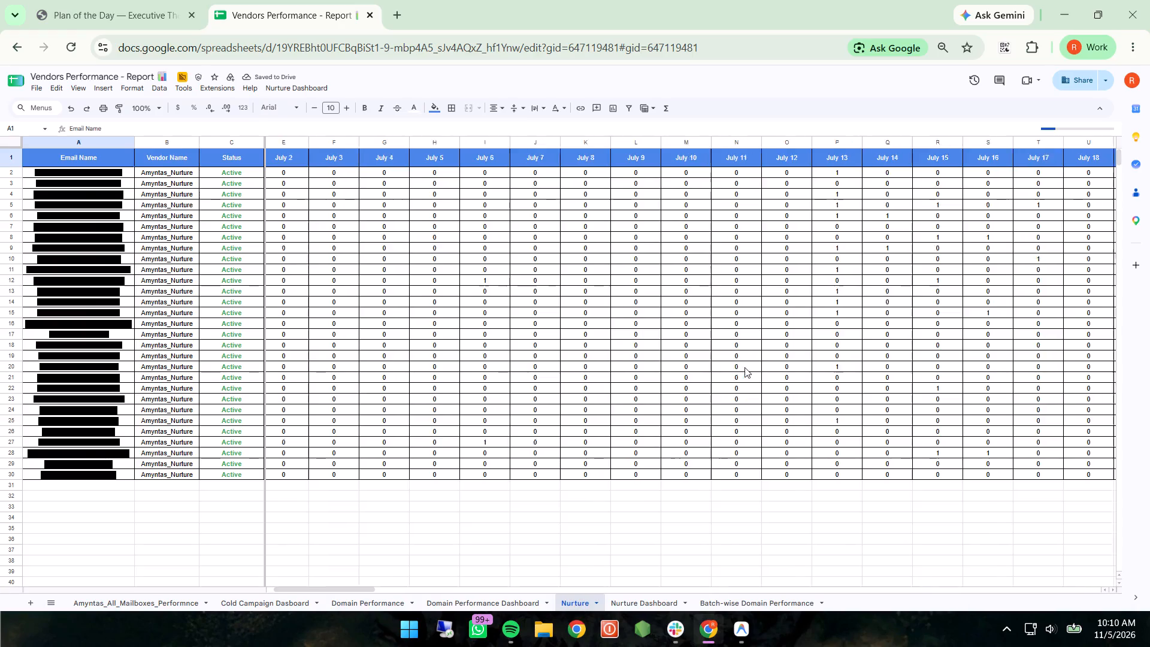
{"action": "scroll", "coordinate": [745, 367], "scroll_direction": "left", "scroll_amount": 13}
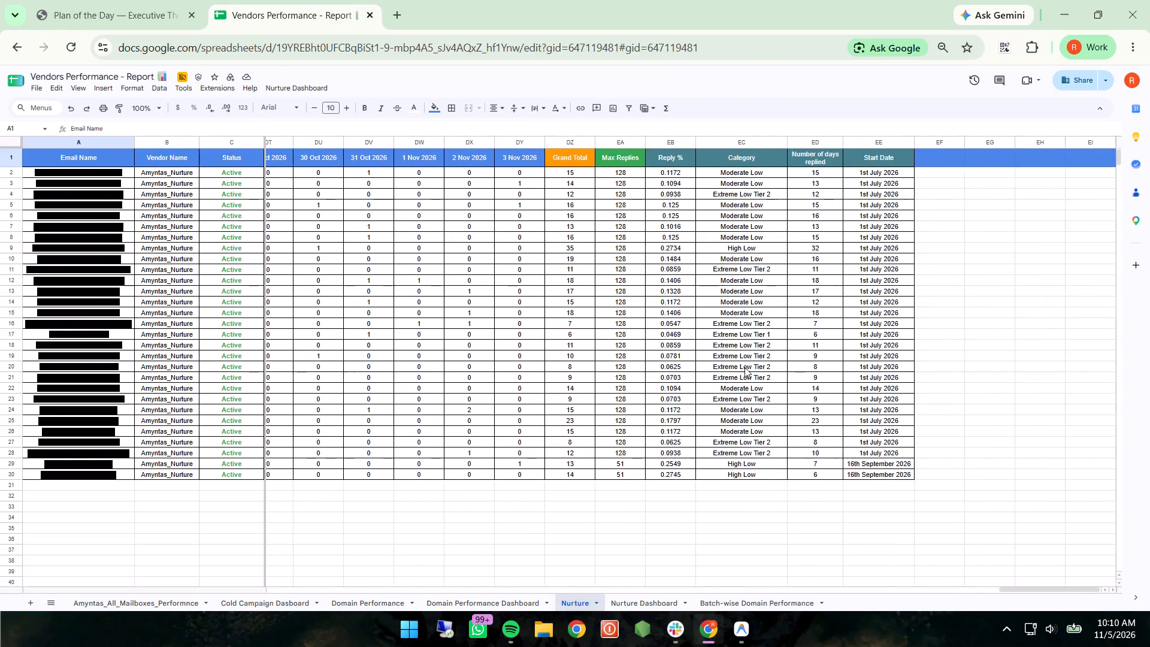
{"action": "scroll", "coordinate": [745, 367], "scroll_direction": "right", "scroll_amount": 1}
{"action": "left_click", "coordinate": [577, 143]}
{"action": "right_click", "coordinate": [577, 143]}
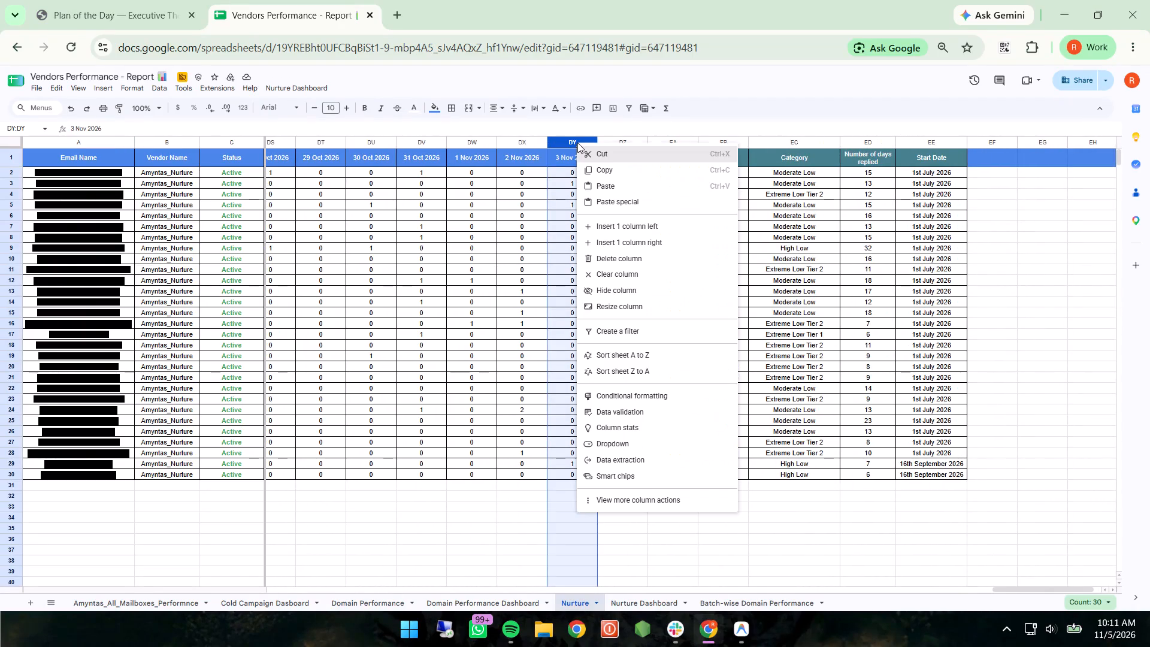
{"action": "left_click", "coordinate": [623, 237]}
{"action": "left_click", "coordinate": [618, 163]}
{"action": "key", "text": "ctrl+v"}
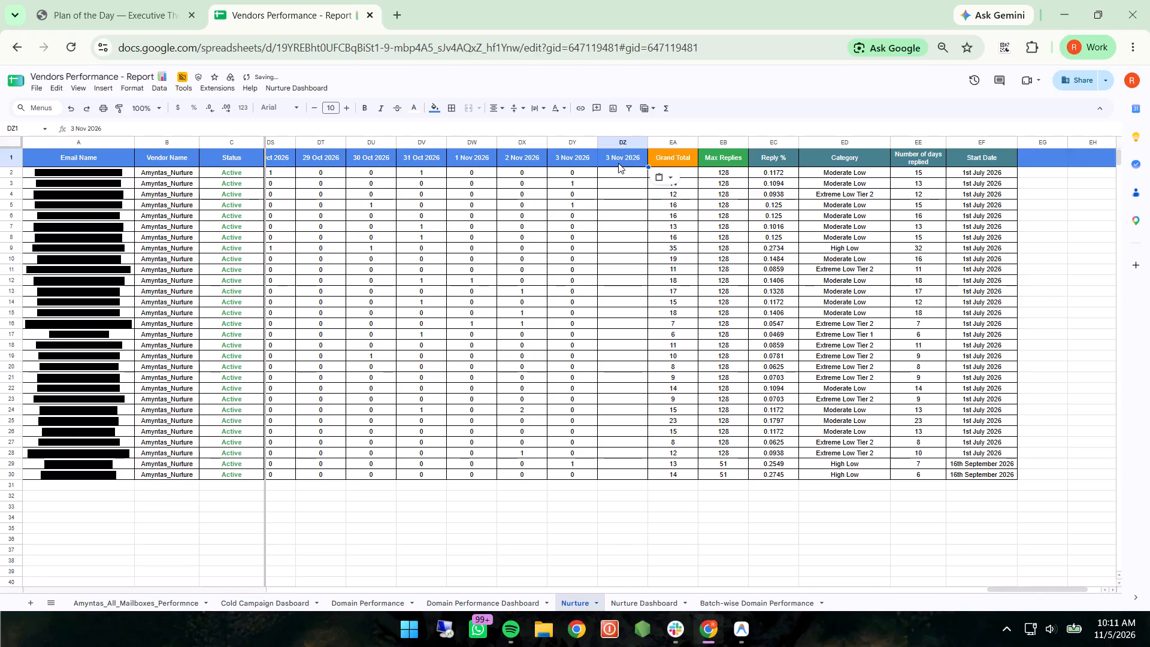
{"action": "double_click", "coordinate": [618, 163]}
{"action": "left_click", "coordinate": [627, 206]}
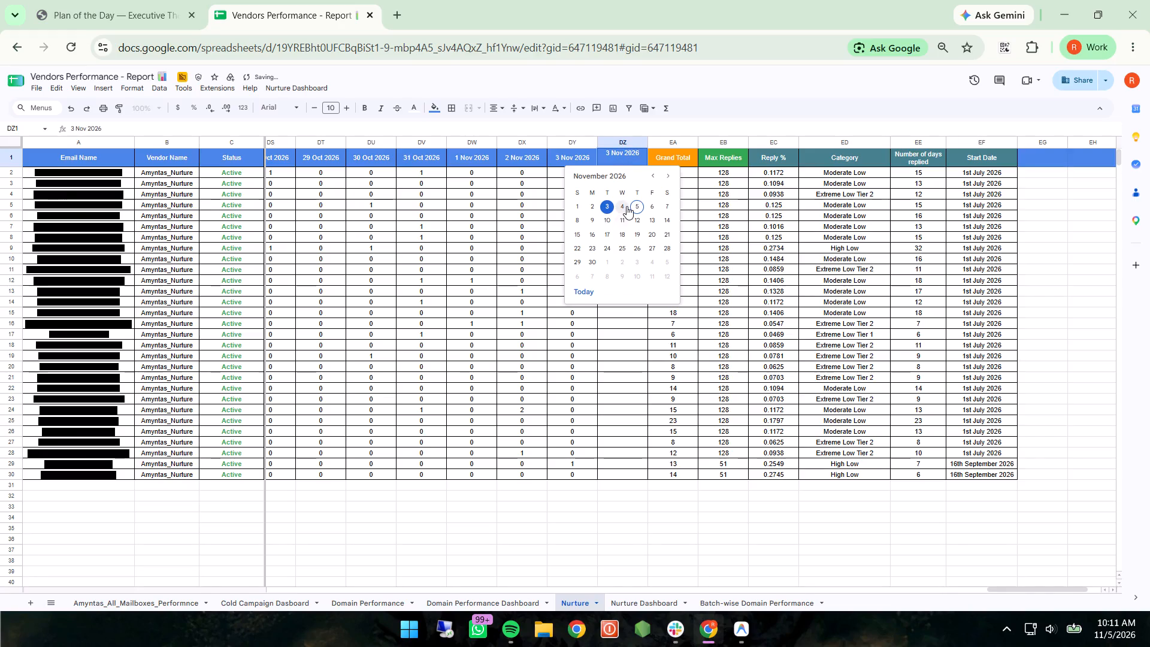
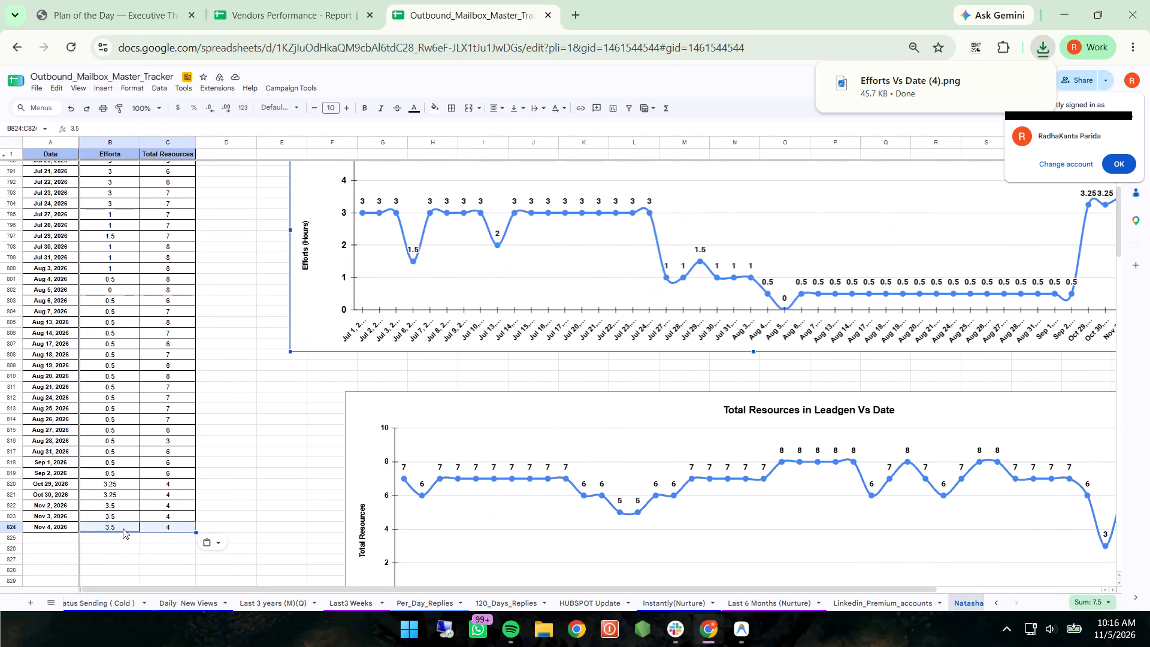
Clear the Efforts value in the Nov 4, 2026 row of the Natasha mailbox effort sheet in Outbound_Mailbox_Master_Tracker.
{"action": "left_click", "coordinate": [123, 528]}
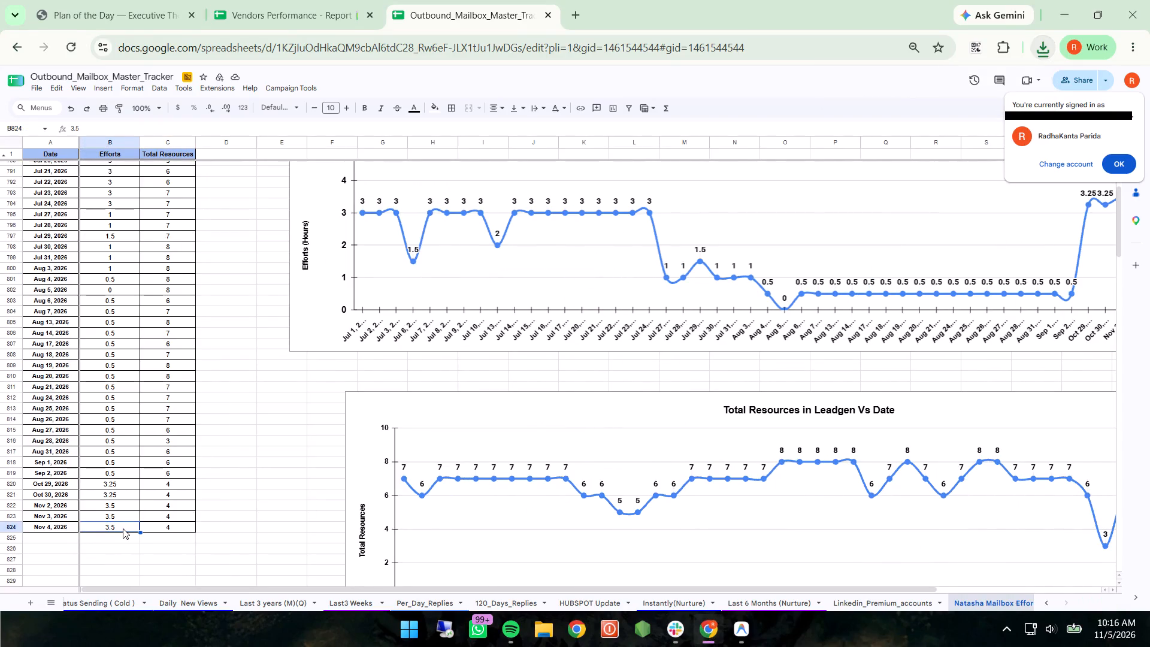
{"action": "key", "text": "BackSpace"}
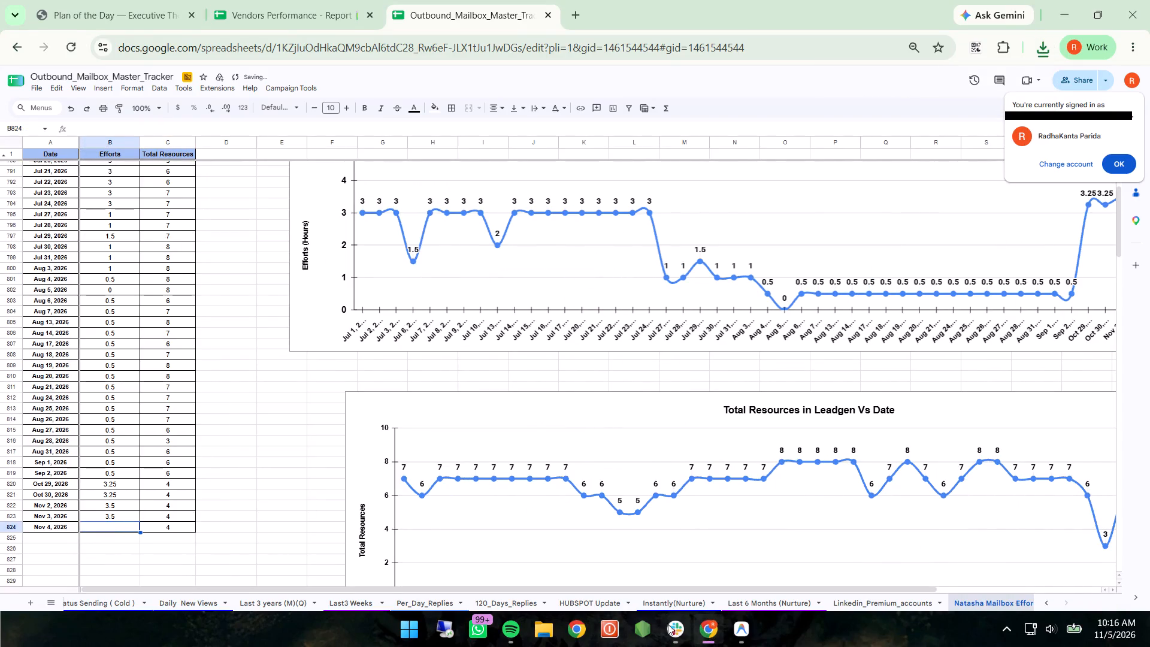
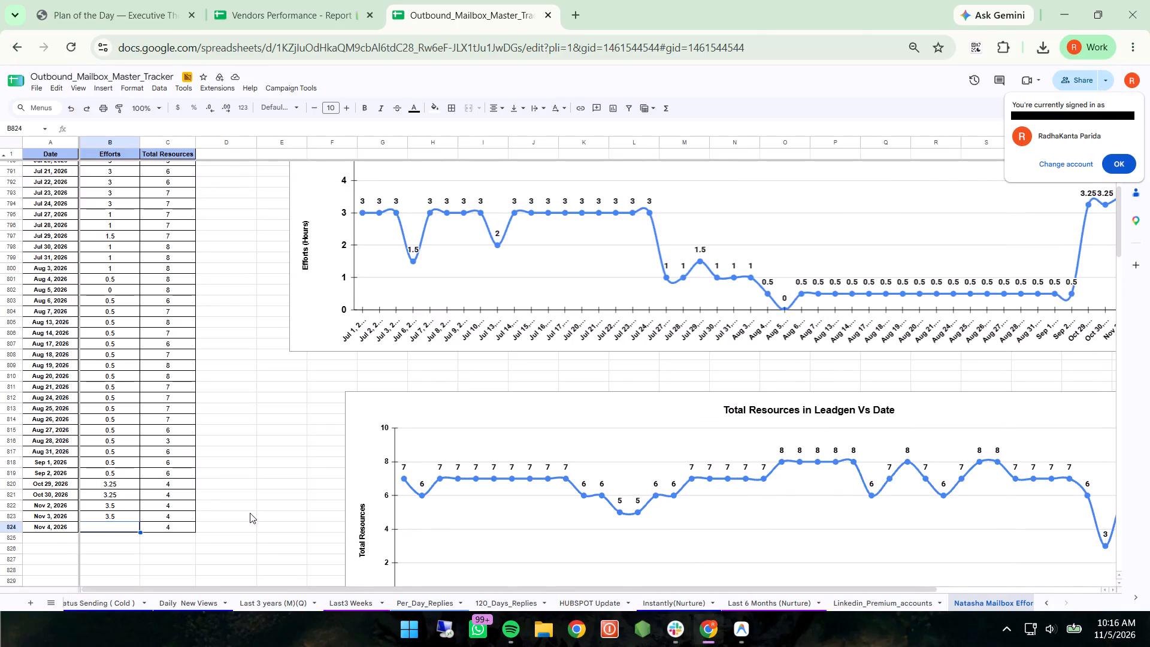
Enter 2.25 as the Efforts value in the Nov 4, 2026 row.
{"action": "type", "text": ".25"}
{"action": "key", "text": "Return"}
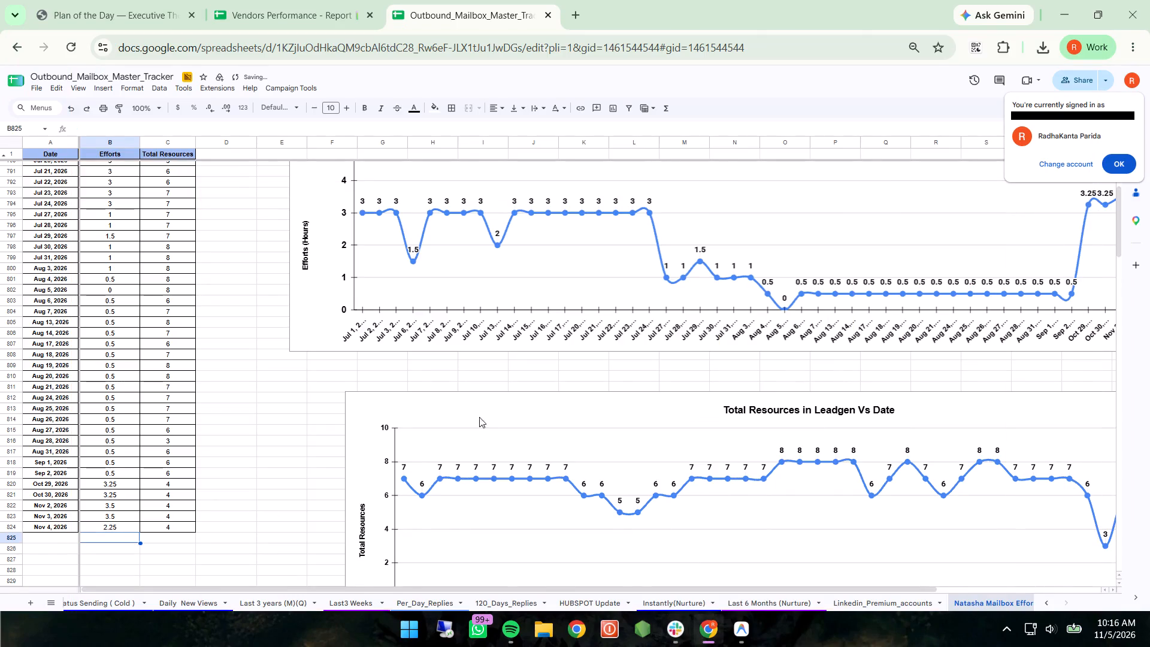
Set the Efforts value in the Nov 4, 2026 row to 3.25.
{"action": "left_click", "coordinate": [121, 526]}
{"action": "key", "text": "BackSpace"}
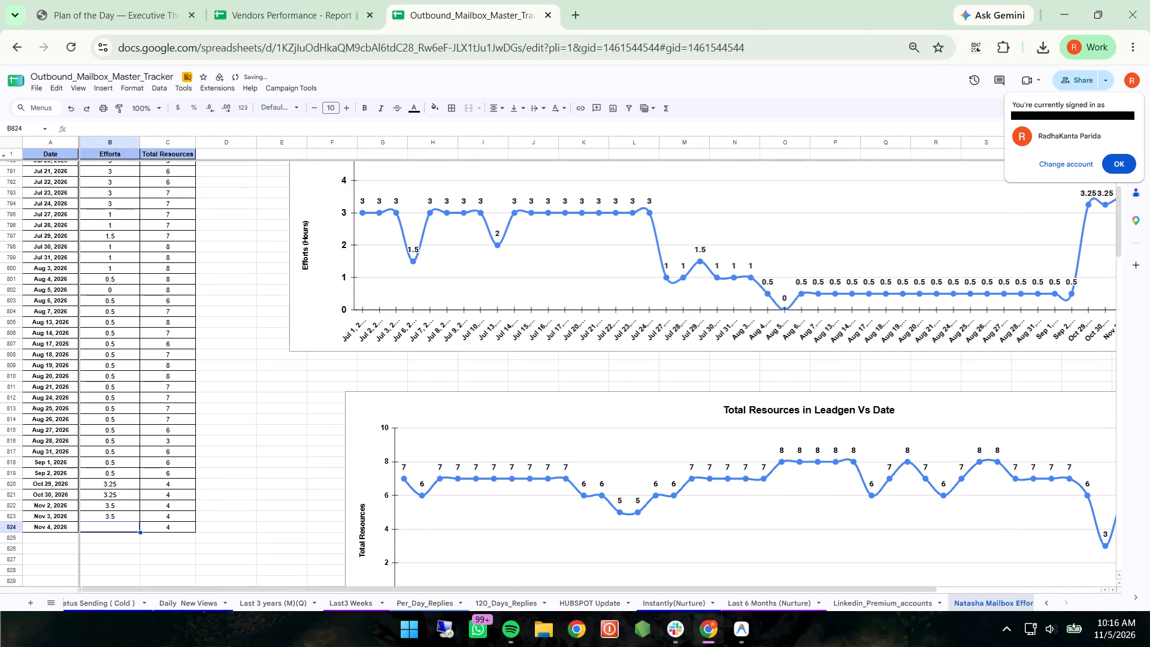
{"action": "type", "text": "3.25"}
{"action": "key", "text": "Return"}
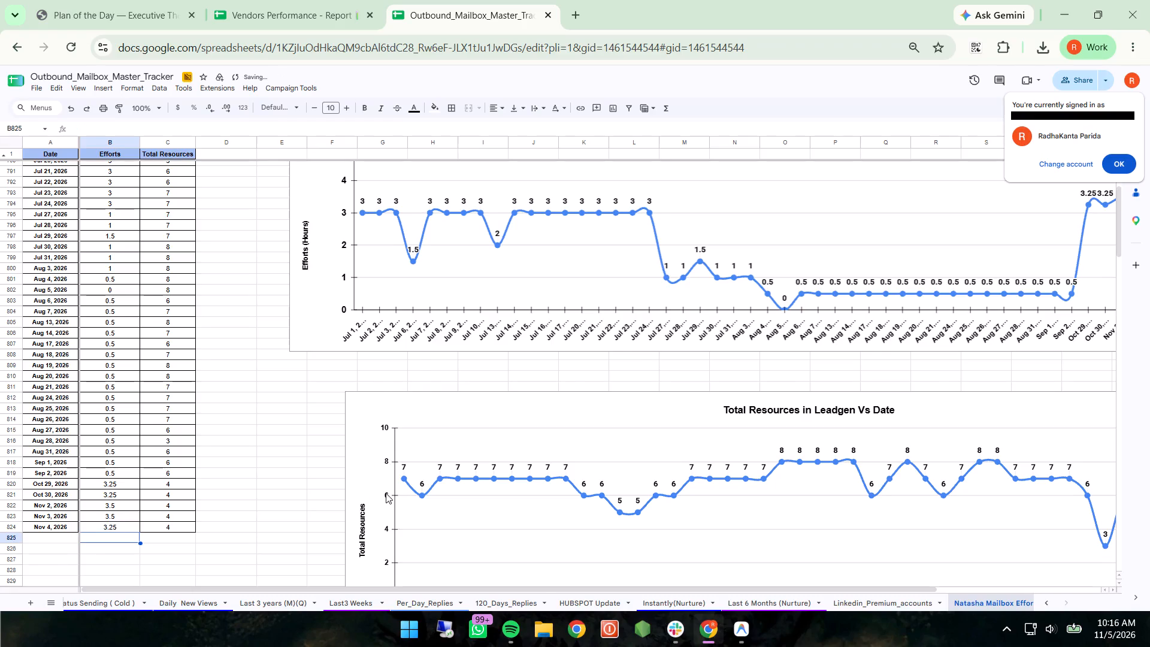
Download the Efforts Vs Date chart as a PNG image.
{"action": "scroll", "coordinate": [386, 493], "scroll_direction": "left", "scroll_amount": 5}
{"action": "left_click", "coordinate": [992, 237]}
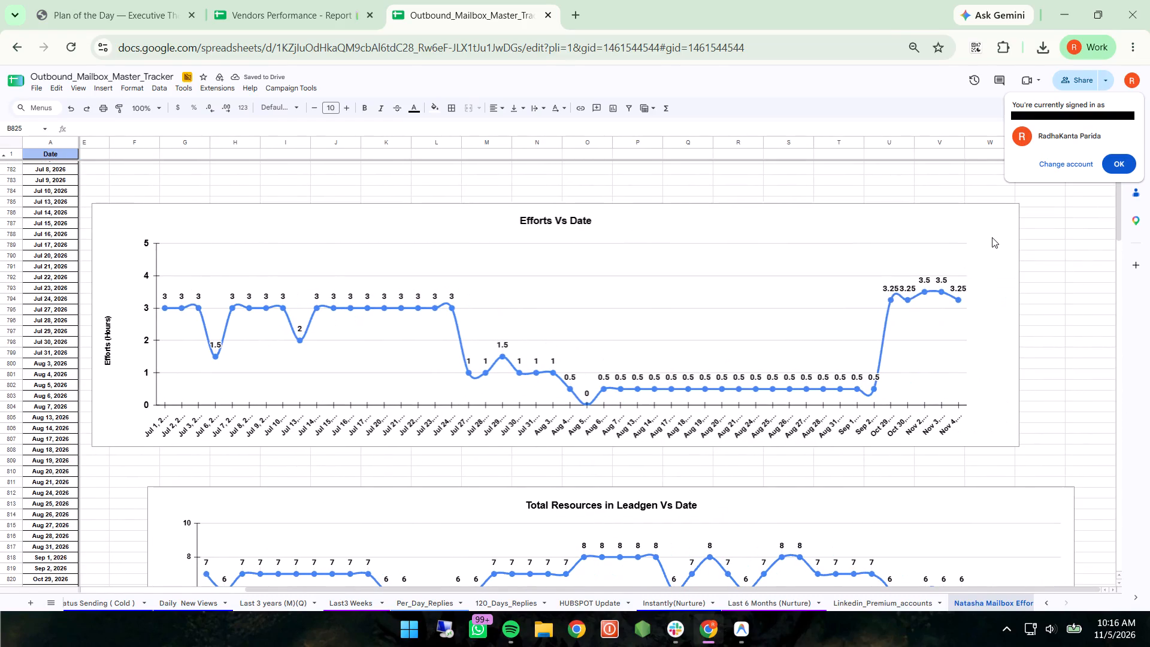
{"action": "left_click_drag", "start_coordinate": [1012, 208], "coordinate": [1034, 257]}
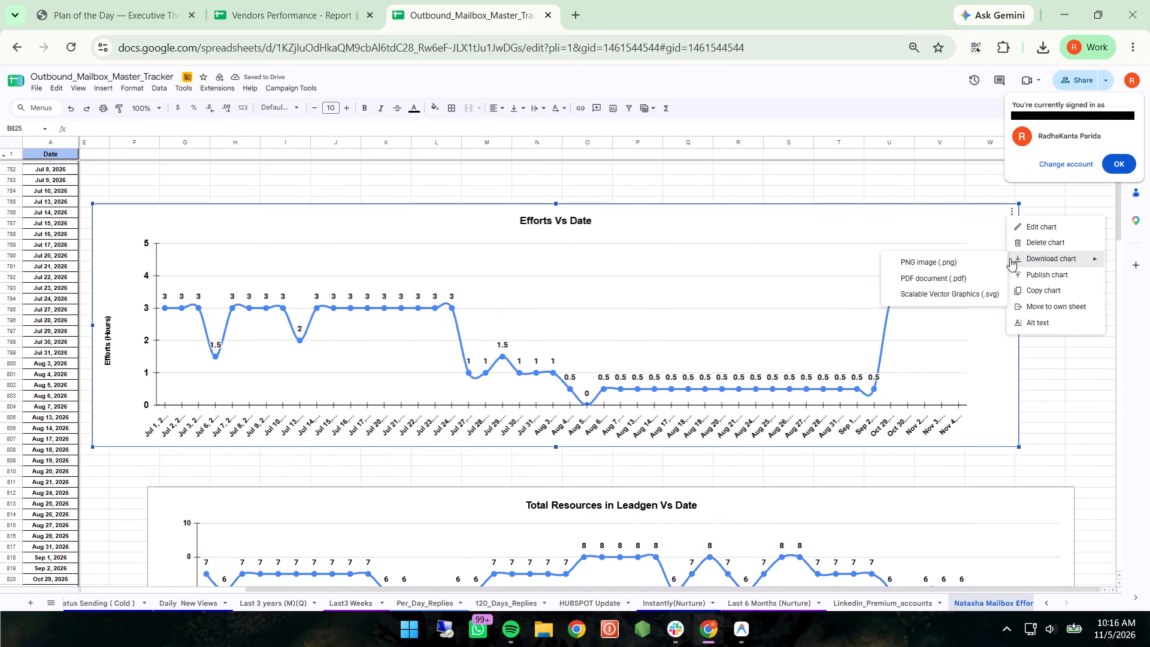
{"action": "left_click", "coordinate": [987, 262]}
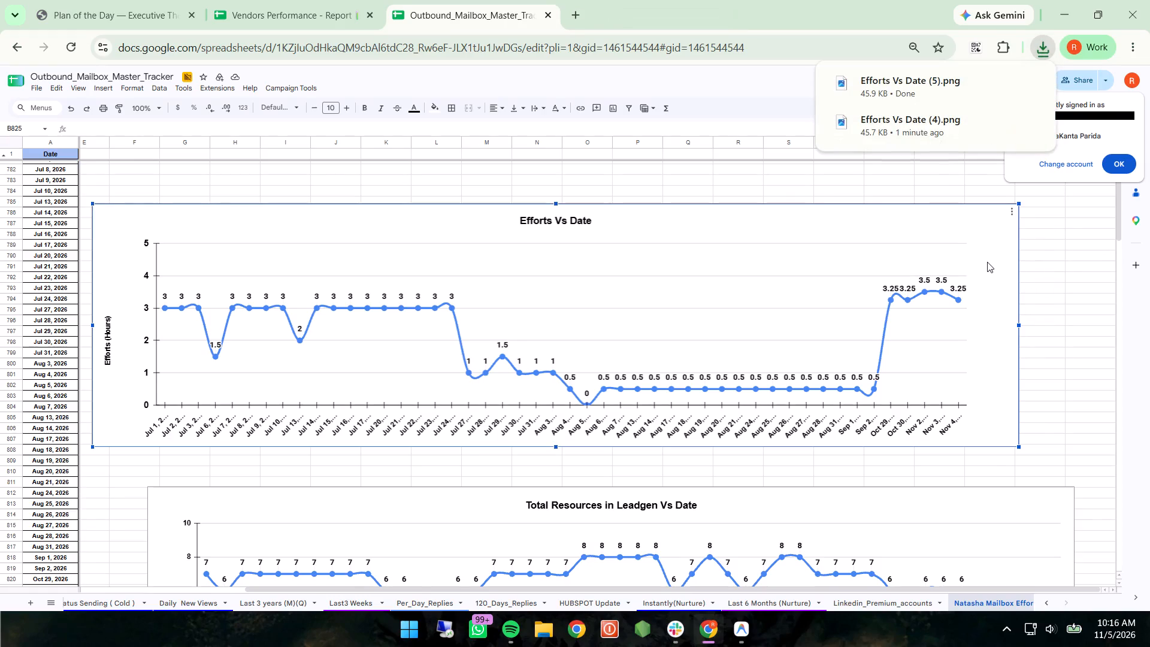
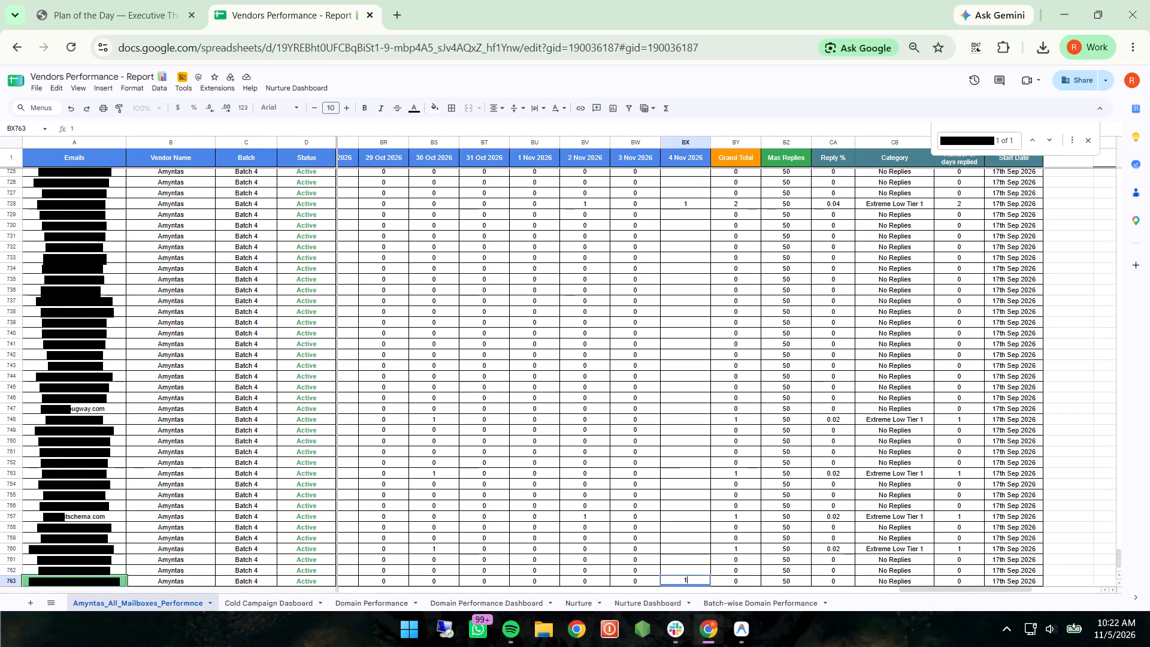
{"action": "key", "text": "Return"}
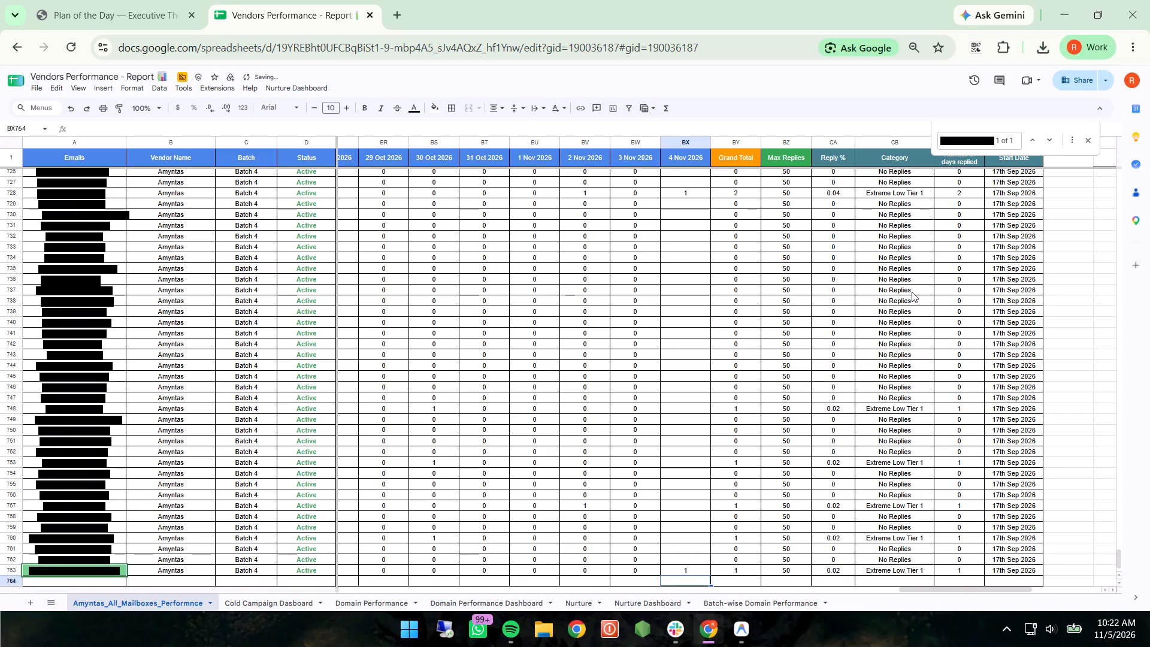
{"action": "left_click", "coordinate": [1087, 143]}
Copy the 0 from row 2 under 3 Nov 2026 and fill the blank 4 Nov 2026 cells in rows 2 to 18 with it.
{"action": "scroll", "coordinate": [769, 343], "scroll_direction": "up", "scroll_amount": 20}
{"action": "scroll", "coordinate": [769, 343], "scroll_direction": "up", "scroll_amount": 8}
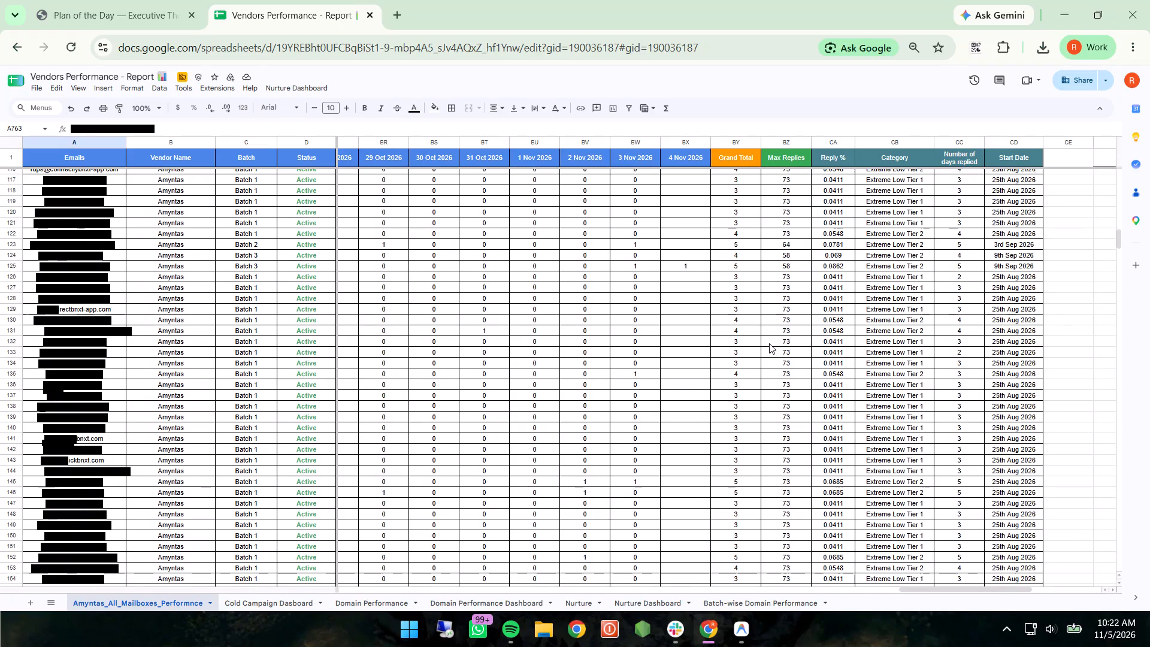
{"action": "scroll", "coordinate": [769, 343], "scroll_direction": "up", "scroll_amount": 10}
{"action": "left_click", "coordinate": [642, 175]}
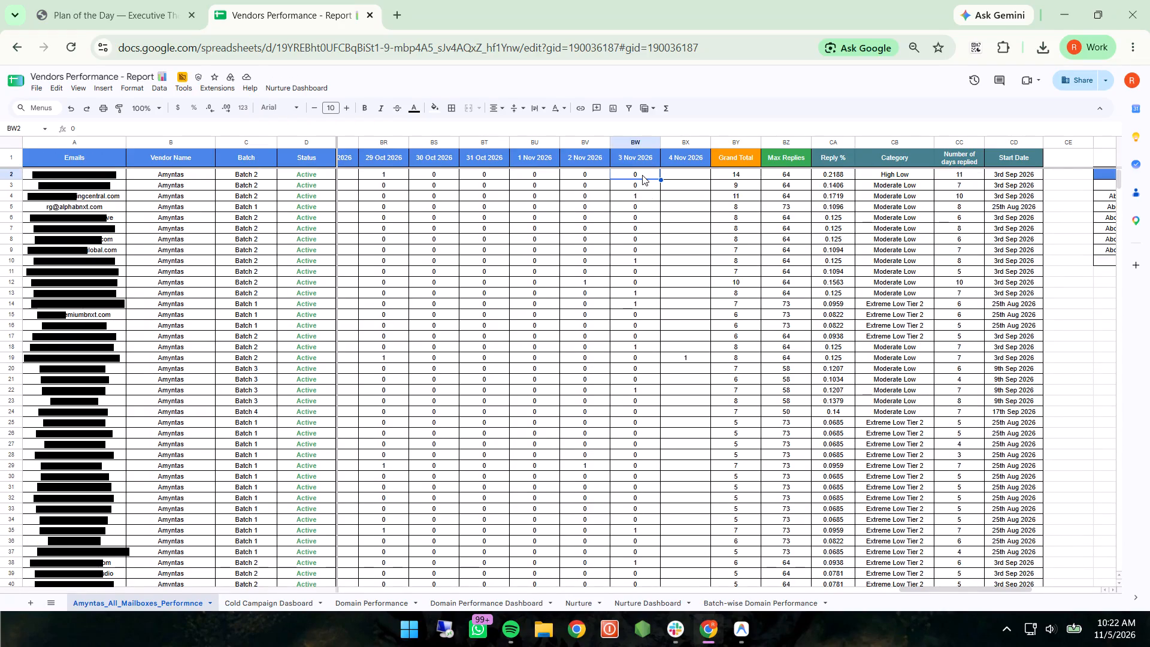
{"action": "key", "text": "ctrl+c"}
{"action": "key", "text": "Right"}
{"action": "key", "text": "shift+Down"}
{"action": "key", "text": "shift+Down"}
{"action": "key", "text": "shift+Down"}
{"action": "key", "text": "shift+Down"}
{"action": "key", "text": "shift+Down"}
{"action": "key", "text": "shift+Down"}
{"action": "key", "text": "shift+Down"}
{"action": "key", "text": "shift+Down"}
{"action": "key", "text": "shift+Down"}
{"action": "key", "text": "shift+Down"}
{"action": "key", "text": "shift+Down"}
{"action": "key", "text": "shift+Down"}
{"action": "key", "text": "shift+Down"}
{"action": "key", "text": "shift+Down"}
{"action": "key", "text": "shift+Down"}
{"action": "key", "text": "shift+Down"}
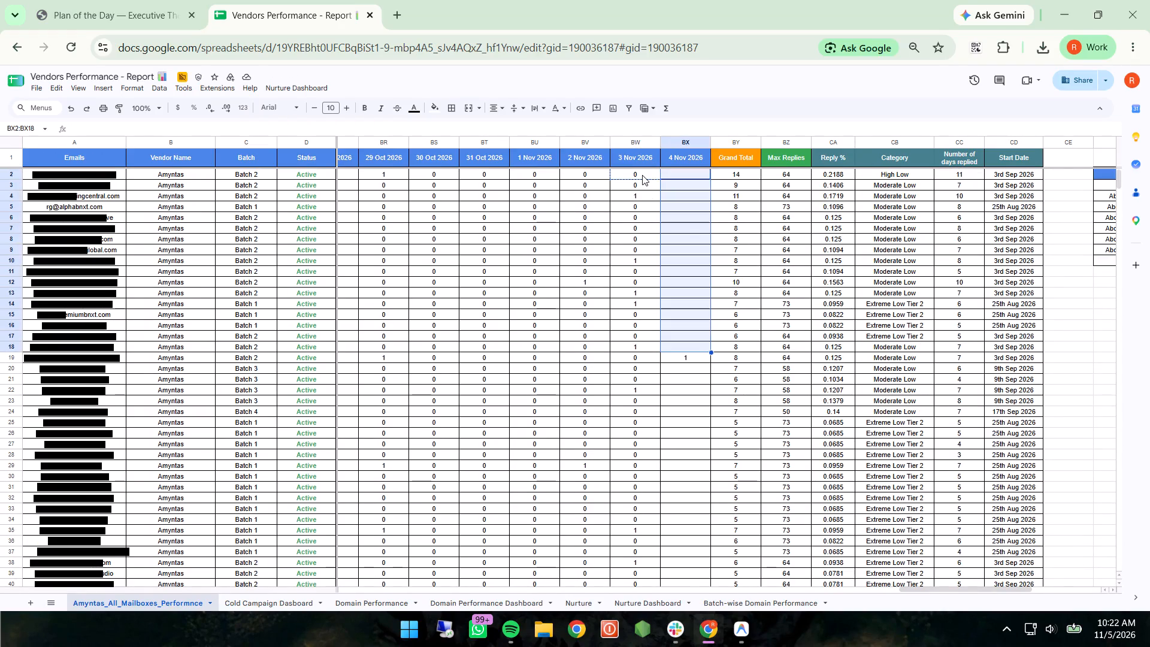
{"action": "key", "text": "ctrl+v"}
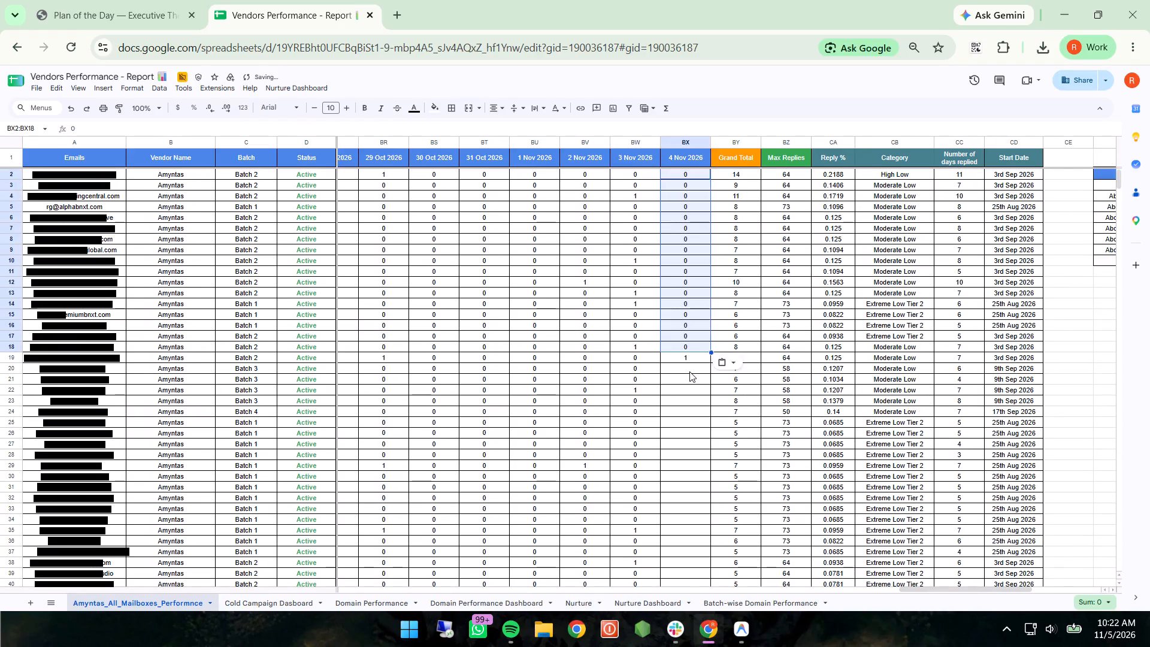
Fill the blank 4 Nov 2026 cells in rows 20 to 44 with the copied 0.
{"action": "left_click", "coordinate": [689, 371]}
{"action": "key", "text": "shift+Down"}
{"action": "key", "text": "shift+Down"}
{"action": "key", "text": "shift+Down"}
{"action": "key", "text": "shift+Down"}
{"action": "key", "text": "shift+Down"}
{"action": "key", "text": "shift+Down"}
{"action": "key", "text": "shift+Down"}
{"action": "key", "text": "shift+Down"}
{"action": "key", "text": "shift+Down"}
{"action": "key", "text": "shift+Down"}
{"action": "key", "text": "shift+Down"}
{"action": "key", "text": "shift+Down"}
{"action": "key", "text": "shift+Down"}
{"action": "key", "text": "shift+Down"}
{"action": "key", "text": "shift+Down"}
{"action": "key", "text": "shift+Down"}
{"action": "key", "text": "shift+Down"}
{"action": "key", "text": "shift+Down"}
{"action": "key", "text": "shift+Down"}
{"action": "key", "text": "shift+Down"}
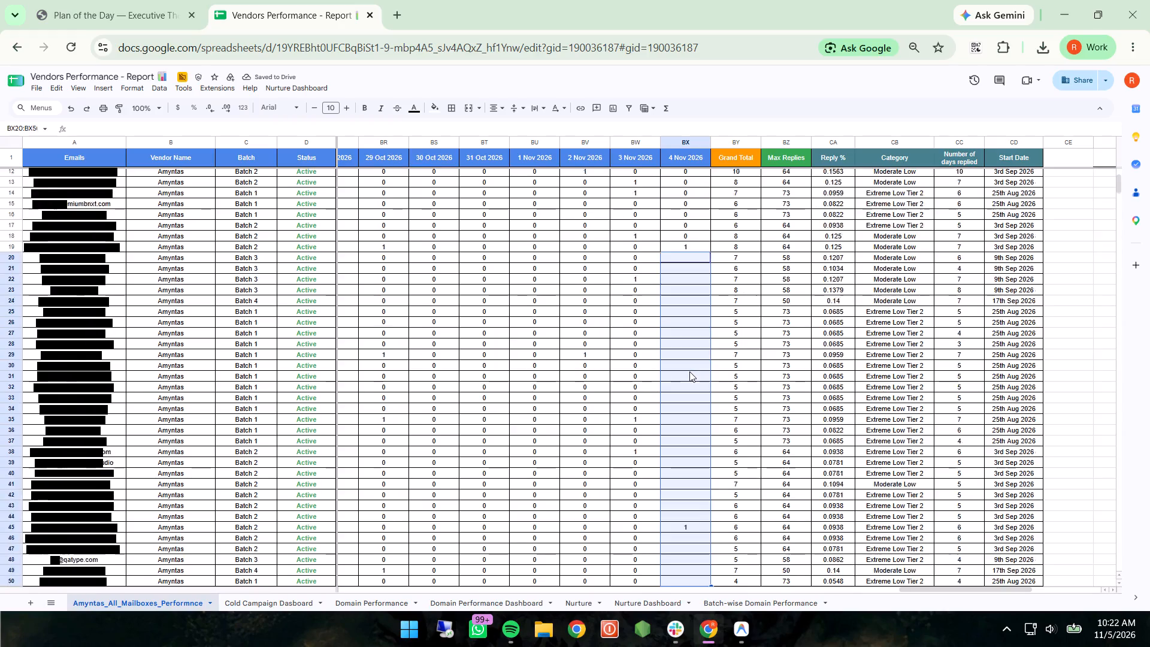
{"action": "key", "text": "shift+Up"}
{"action": "key", "text": "shift+Up"}
{"action": "key", "text": "shift+Up"}
{"action": "key", "text": "shift+Up"}
{"action": "key", "text": "shift+Up"}
{"action": "key", "text": "shift+Up"}
{"action": "key", "text": "shift+Up"}
{"action": "key", "text": "shift+Up"}
{"action": "key", "text": "shift+Up"}
{"action": "key", "text": "shift+Up"}
{"action": "key", "text": "shift+Up"}
{"action": "key", "text": "shift+Down"}
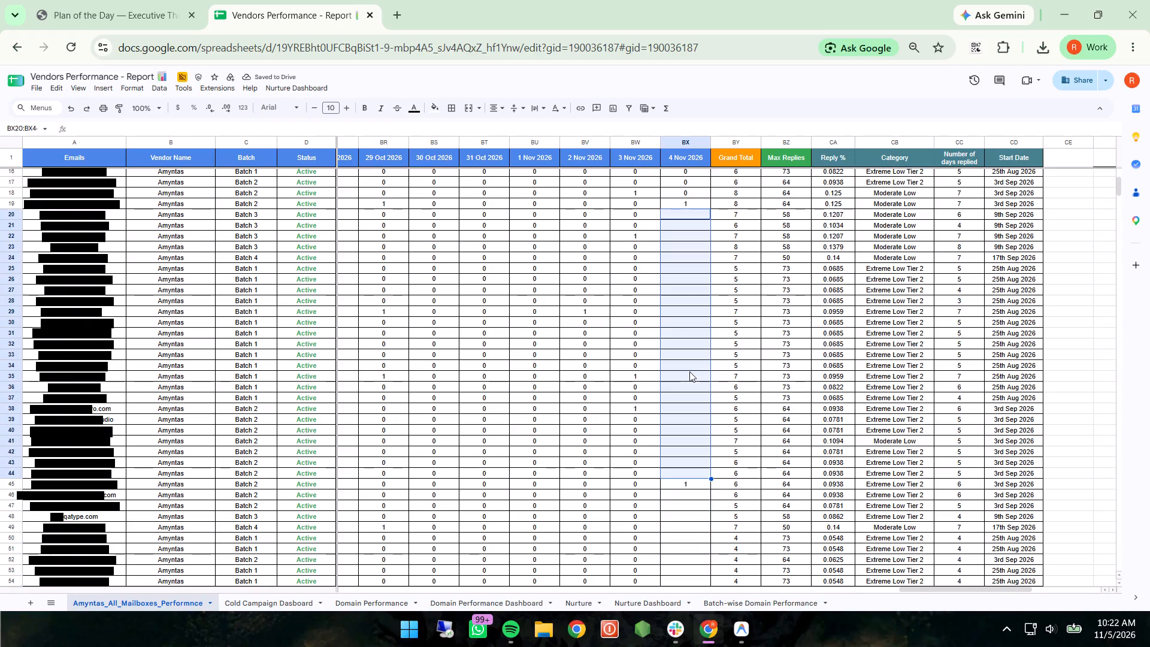
{"action": "key", "text": "ctrl+v"}
Fill the blank 4 Nov 2026 cells in rows 46 to 74 with the copied 0.
{"action": "scroll", "coordinate": [689, 371], "scroll_direction": "down", "scroll_amount": 1}
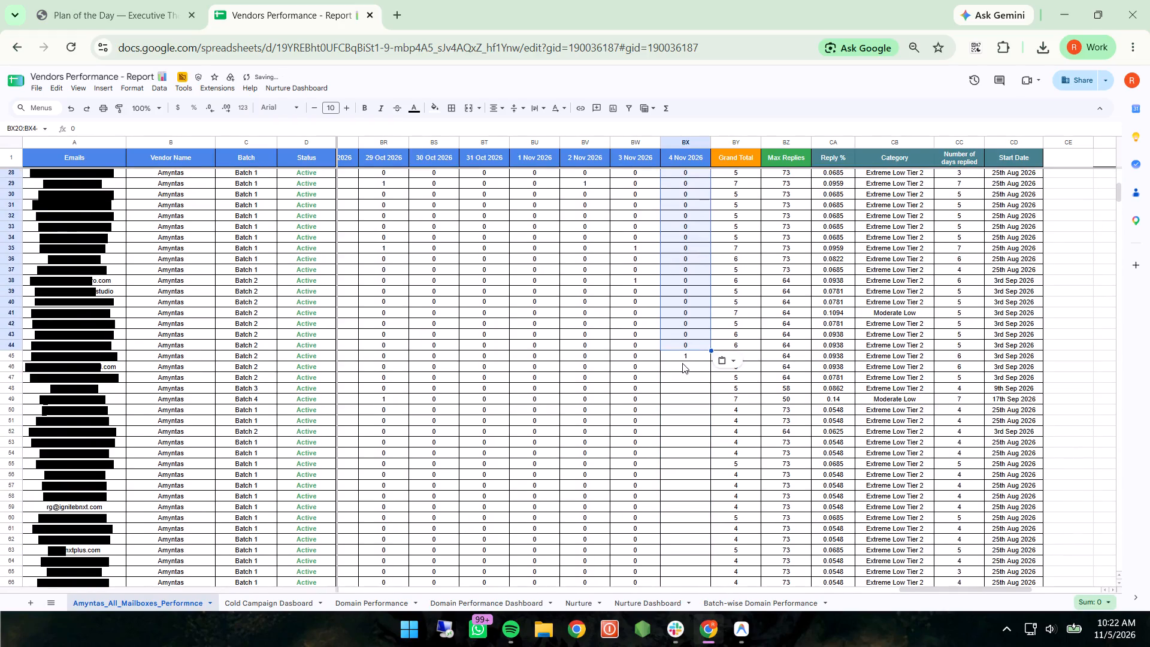
{"action": "left_click", "coordinate": [682, 363]}
{"action": "key", "text": "shift+Down"}
{"action": "key", "text": "shift+Down"}
{"action": "key", "text": "shift+Down"}
{"action": "key", "text": "shift+Down"}
{"action": "key", "text": "shift+Down"}
{"action": "key", "text": "shift+Down"}
{"action": "key", "text": "shift+Down"}
{"action": "key", "text": "shift+Down"}
{"action": "key", "text": "shift+Down"}
{"action": "key", "text": "shift+Down"}
{"action": "key", "text": "shift+Down"}
{"action": "key", "text": "shift+Down"}
{"action": "key", "text": "shift+Down"}
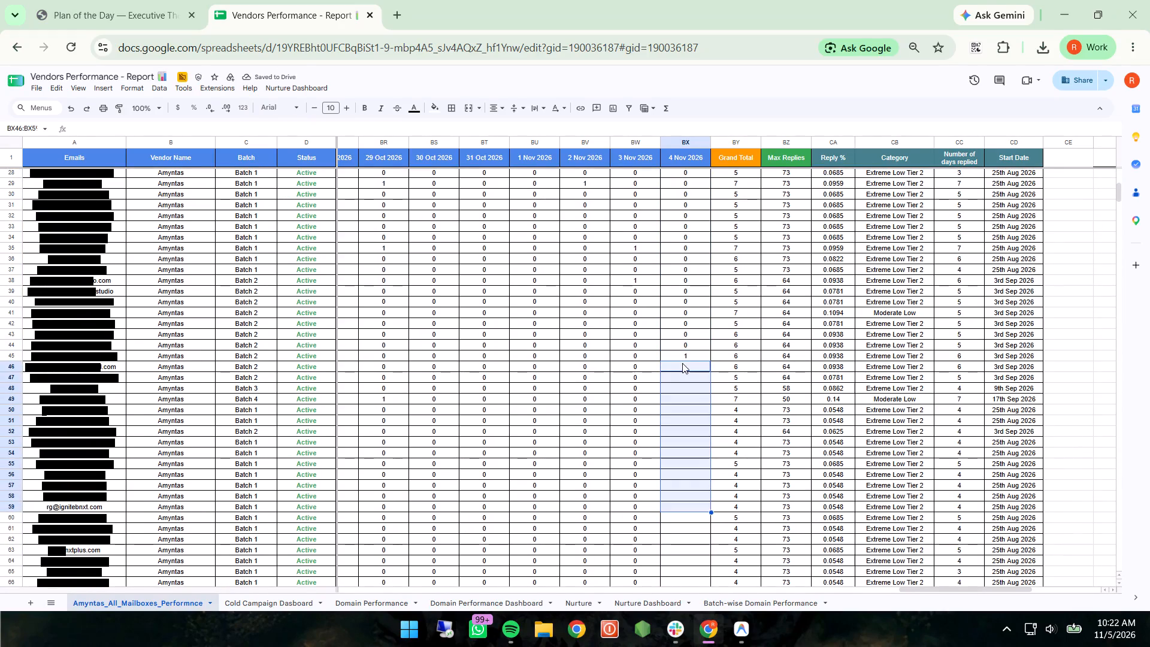
{"action": "key", "text": "shift+Down"}
{"action": "key", "text": "shift+Down"}
{"action": "key", "text": "shift+Down"}
{"action": "key", "text": "shift+Down"}
{"action": "key", "text": "shift+Down"}
{"action": "key", "text": "shift+Down"}
{"action": "key", "text": "shift+Down"}
{"action": "key", "text": "shift+Down"}
{"action": "key", "text": "shift+Down"}
{"action": "key", "text": "shift+Down"}
{"action": "key", "text": "shift+Down"}
{"action": "key", "text": "shift+Down"}
{"action": "key", "text": "shift+Down"}
{"action": "key", "text": "shift+Down"}
{"action": "key", "text": "shift+Down"}
{"action": "key", "text": "shift+Down"}
{"action": "key", "text": "shift+Down"}
{"action": "key", "text": "shift+Down"}
{"action": "key", "text": "shift+Down"}
{"action": "key", "text": "shift+Down"}
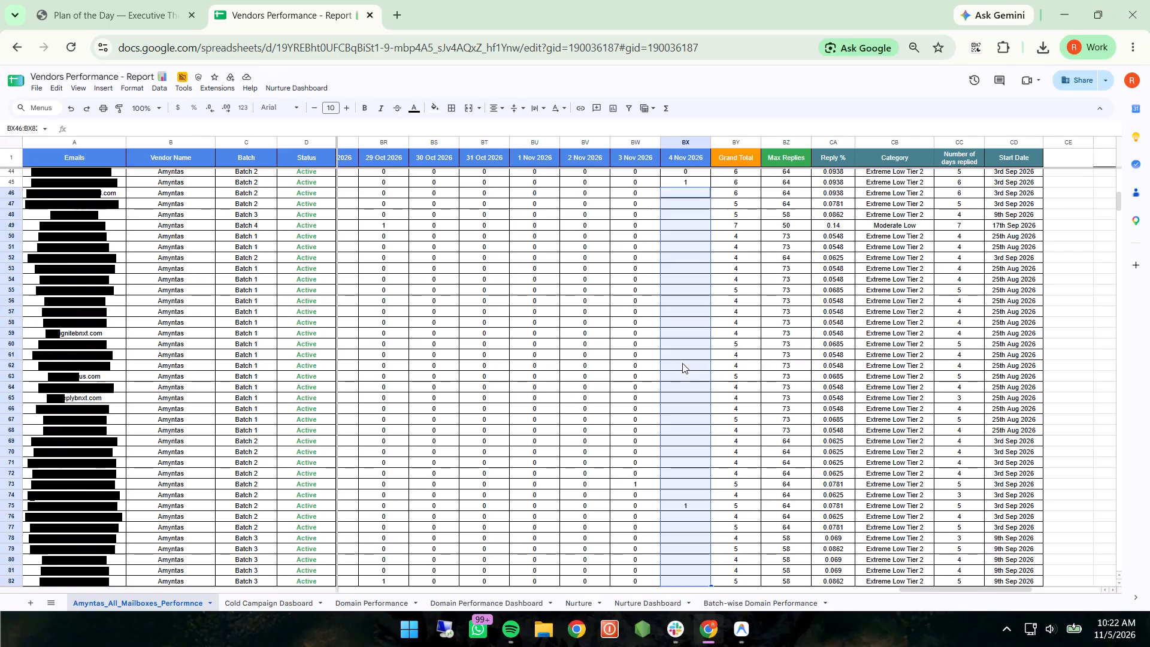
{"action": "key", "text": "shift+Up"}
{"action": "key", "text": "shift+Up"}
{"action": "key", "text": "shift+Up"}
{"action": "key", "text": "shift+Up"}
{"action": "key", "text": "shift+Up"}
{"action": "key", "text": "shift+Up"}
{"action": "key", "text": "shift+Up"}
{"action": "key", "text": "shift+Up"}
{"action": "key", "text": "shift+Up"}
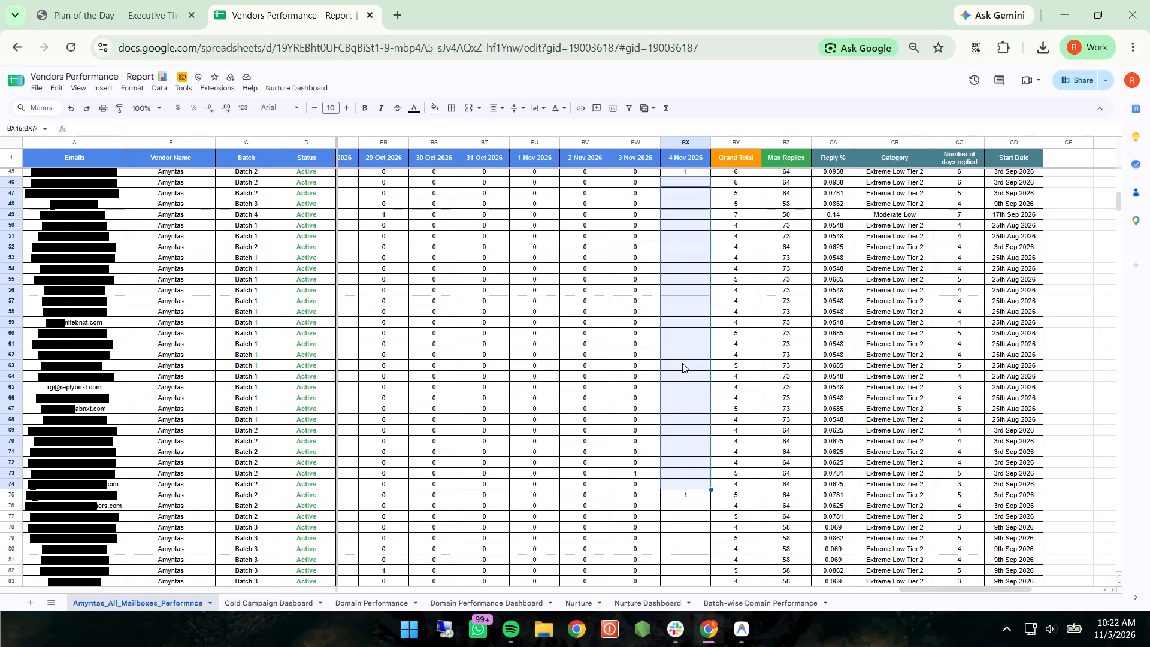
{"action": "key", "text": "ctrl+v"}
Fill the blank 4 Nov 2026 cells in rows 76 to 124 with the copied 0.
{"action": "scroll", "coordinate": [682, 363], "scroll_direction": "down", "scroll_amount": 2}
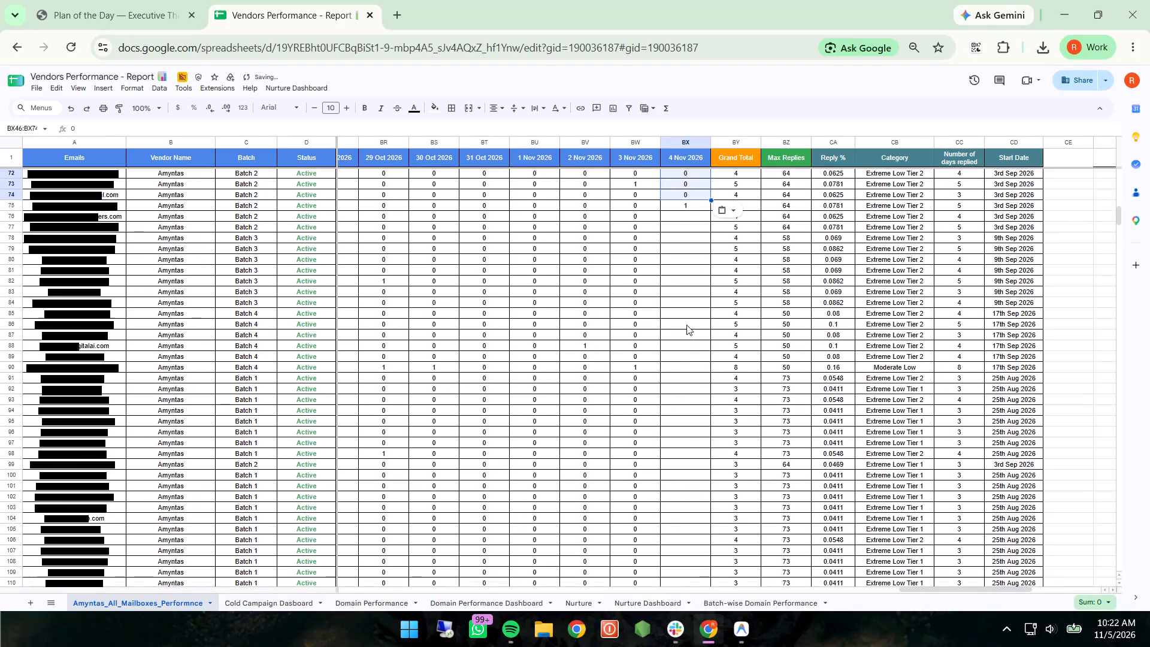
{"action": "left_click", "coordinate": [687, 216]}
{"action": "key", "text": "shift+Down"}
{"action": "key", "text": "shift+Down"}
{"action": "key", "text": "shift+Down"}
{"action": "key", "text": "shift+Down"}
{"action": "key", "text": "shift+Down"}
{"action": "key", "text": "shift+Down"}
{"action": "key", "text": "shift+Down"}
{"action": "key", "text": "shift+Down"}
{"action": "key", "text": "shift+Down"}
{"action": "key", "text": "shift+Down"}
{"action": "key", "text": "shift+Down"}
{"action": "key", "text": "shift+Down"}
{"action": "key", "text": "shift+Down"}
{"action": "key", "text": "shift+Down"}
{"action": "key", "text": "shift+Down"}
{"action": "key", "text": "shift+Down"}
{"action": "key", "text": "shift+Down"}
{"action": "key", "text": "shift+Down"}
{"action": "key", "text": "shift+Down"}
{"action": "key", "text": "shift+Down"}
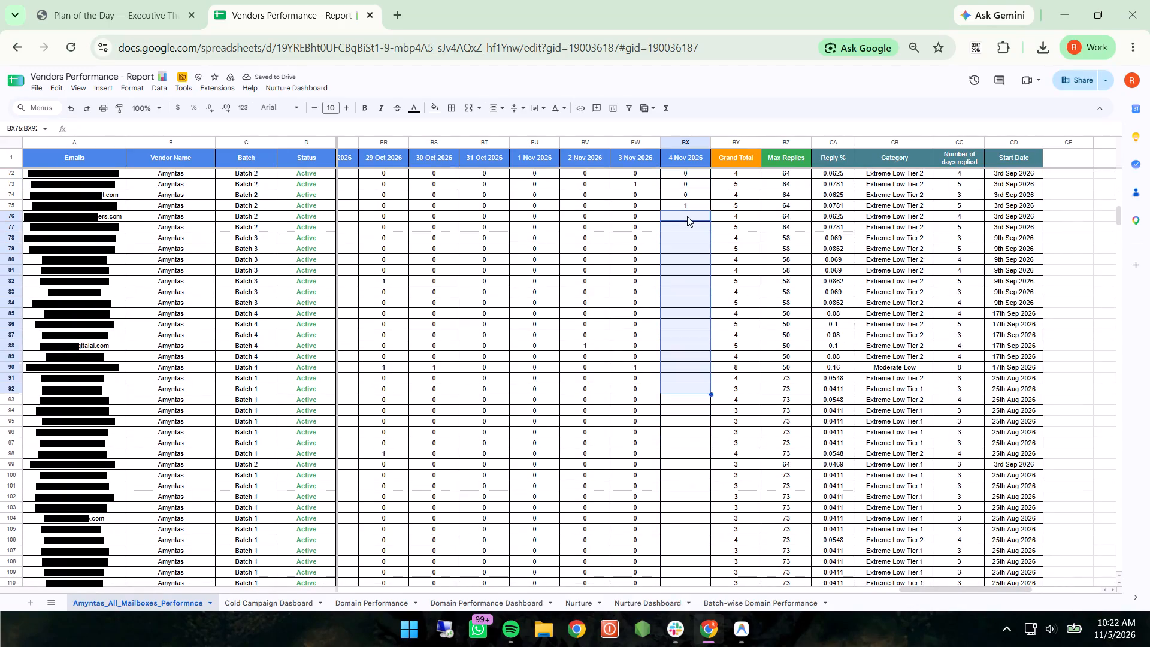
{"action": "key", "text": "shift+Up"}
{"action": "key", "text": "shift+Up"}
{"action": "key", "text": "shift+Up"}
{"action": "key", "text": "shift+Up"}
{"action": "key", "text": "shift+Up"}
{"action": "key", "text": "shift+Up"}
{"action": "key", "text": "shift+Up"}
{"action": "key", "text": "shift+Up"}
{"action": "key", "text": "shift+Up"}
{"action": "key", "text": "shift+Up"}
{"action": "key", "text": "shift+Up"}
{"action": "key", "text": "shift+Up"}
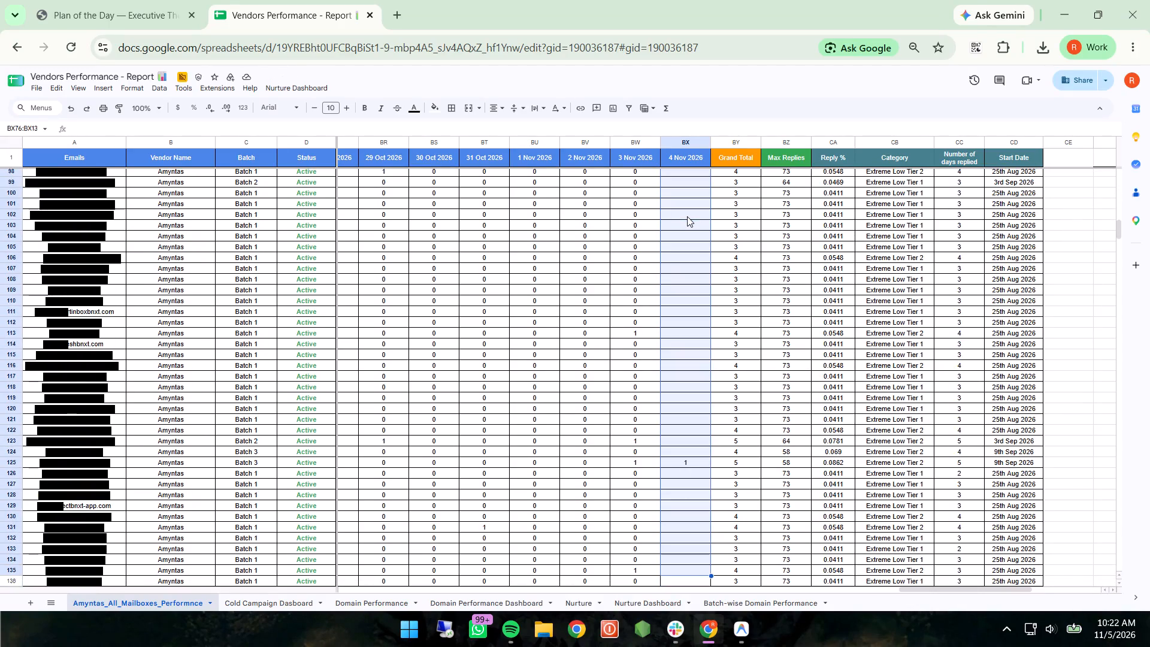
{"action": "key", "text": "ctrl+v"}
{"action": "scroll", "coordinate": [687, 216], "scroll_direction": "up", "scroll_amount": 2}
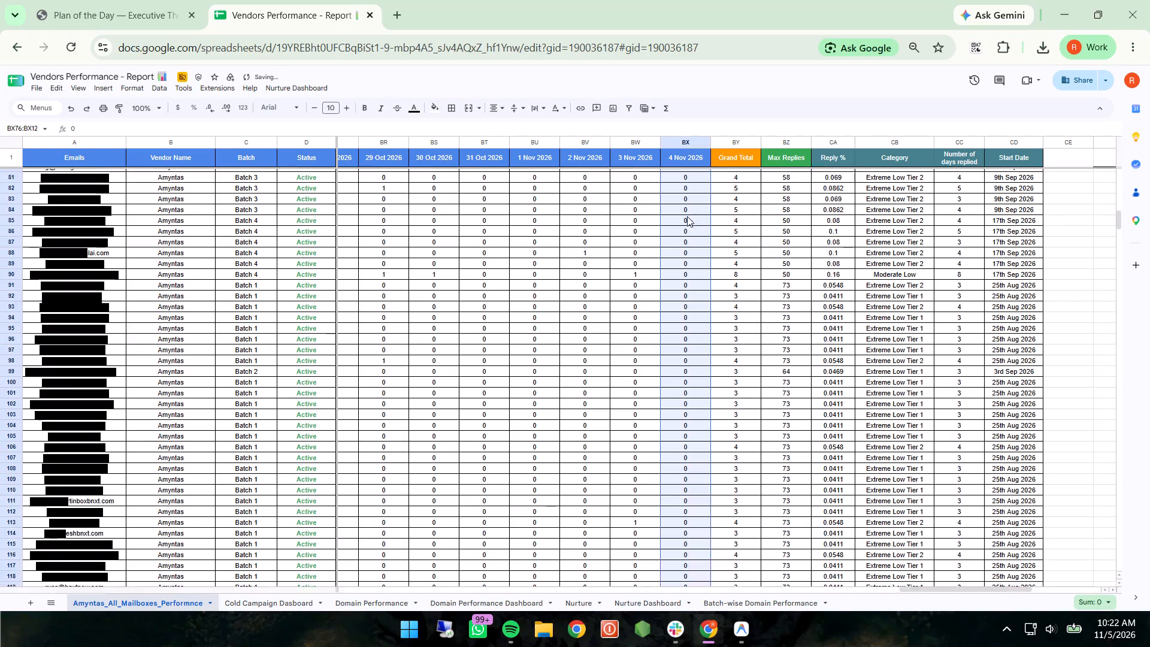
{"action": "scroll", "coordinate": [687, 216], "scroll_direction": "up", "scroll_amount": 3}
Fill the blank 4 Nov 2026 cells in rows 126 to 178 with the copied 0.
{"action": "scroll", "coordinate": [687, 216], "scroll_direction": "down", "scroll_amount": 5}
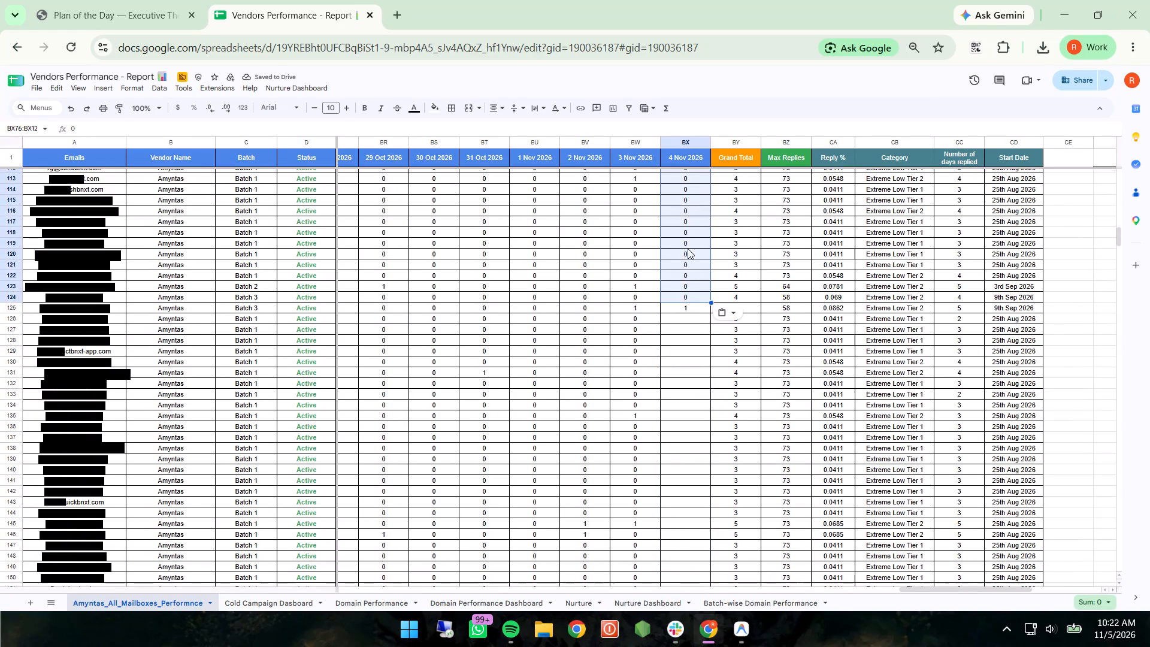
{"action": "left_click", "coordinate": [688, 318]}
{"action": "scroll", "coordinate": [688, 318], "scroll_direction": "down", "scroll_amount": 2}
{"action": "key", "text": "shift+Down"}
{"action": "key", "text": "shift+Down"}
{"action": "key", "text": "shift+Down"}
{"action": "key", "text": "shift+Down"}
{"action": "key", "text": "shift+Down"}
{"action": "key", "text": "shift+Down"}
{"action": "key", "text": "shift+Down"}
{"action": "key", "text": "shift+Down"}
{"action": "key", "text": "shift+Down"}
{"action": "key", "text": "shift+Down"}
{"action": "key", "text": "shift+Down"}
{"action": "key", "text": "shift+Down"}
{"action": "key", "text": "shift+Down"}
{"action": "key", "text": "shift+Down"}
{"action": "key", "text": "shift+Down"}
{"action": "key", "text": "shift+Down"}
{"action": "key", "text": "shift+Down"}
{"action": "key", "text": "shift+Down"}
{"action": "key", "text": "shift+Down"}
{"action": "key", "text": "shift+Down"}
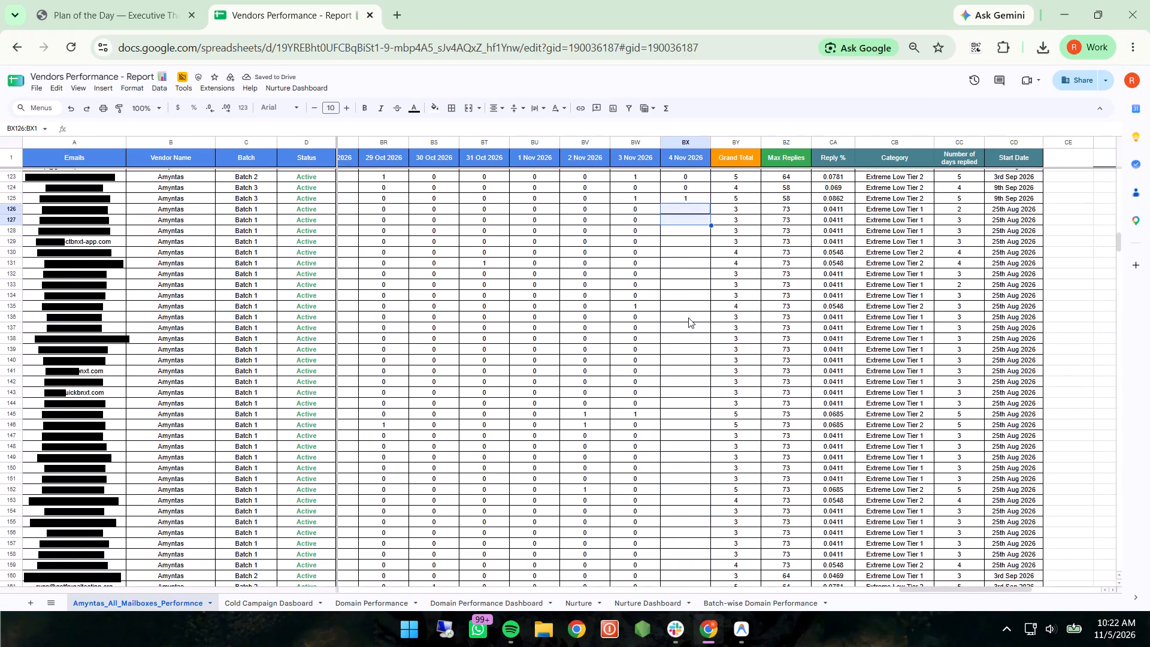
{"action": "key", "text": "shift+Down"}
{"action": "key", "text": "shift+Down"}
{"action": "key", "text": "shift+Down"}
{"action": "key", "text": "shift+Down"}
{"action": "key", "text": "shift+Down"}
{"action": "key", "text": "shift+Down"}
{"action": "key", "text": "shift+Down"}
{"action": "key", "text": "shift+Down"}
{"action": "key", "text": "shift+Down"}
{"action": "key", "text": "shift+Down"}
{"action": "key", "text": "shift+Down"}
{"action": "key", "text": "shift+Down"}
{"action": "key", "text": "shift+Down"}
{"action": "key", "text": "shift+Down"}
{"action": "key", "text": "shift+Down"}
{"action": "key", "text": "shift+Down"}
{"action": "key", "text": "shift+Down"}
{"action": "key", "text": "shift+Down"}
{"action": "key", "text": "shift+Down"}
{"action": "key", "text": "shift+Down"}
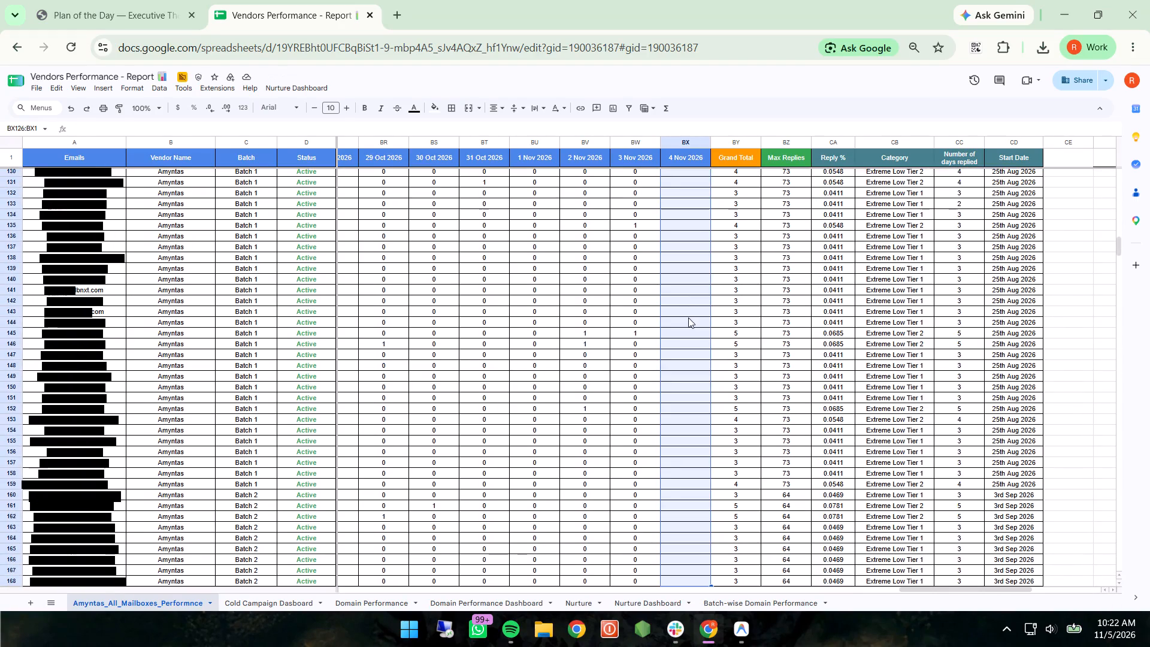
{"action": "key", "text": "shift+Up"}
{"action": "key", "text": "shift+Up"}
{"action": "key", "text": "shift+Up"}
{"action": "key", "text": "shift+Up"}
{"action": "key", "text": "shift+Up"}
{"action": "key", "text": "shift+Up"}
{"action": "key", "text": "shift+Up"}
{"action": "key", "text": "shift+Up"}
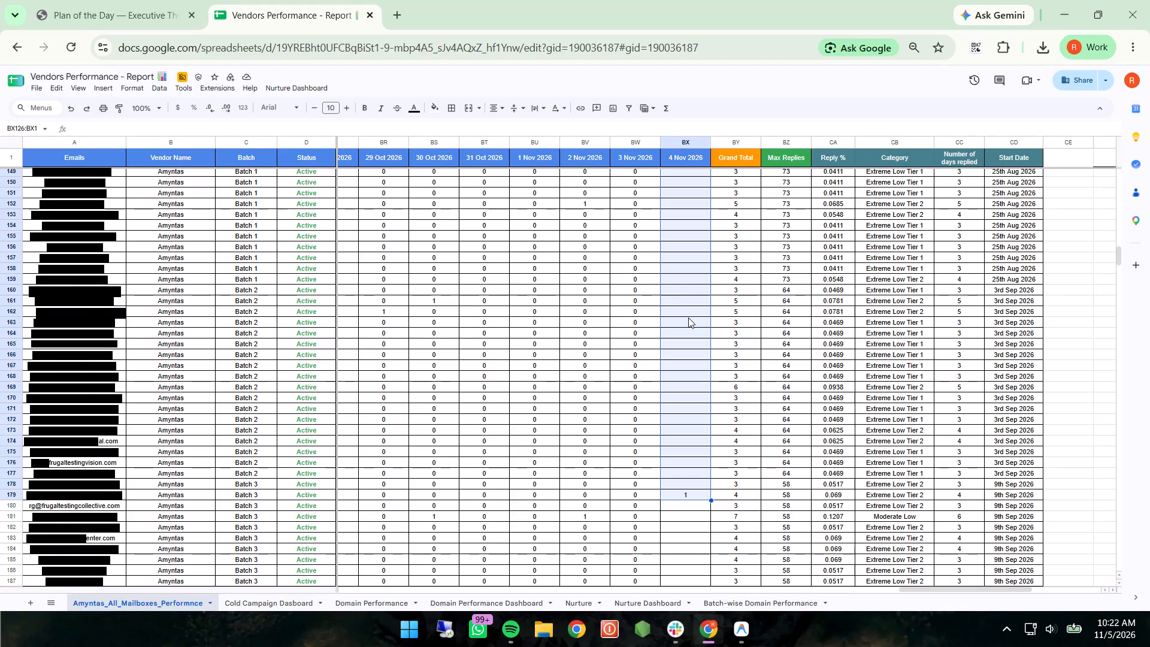
{"action": "key", "text": "shift+Up"}
{"action": "key", "text": "ctrl+v"}
{"action": "scroll", "coordinate": [688, 318], "scroll_direction": "up", "scroll_amount": 4}
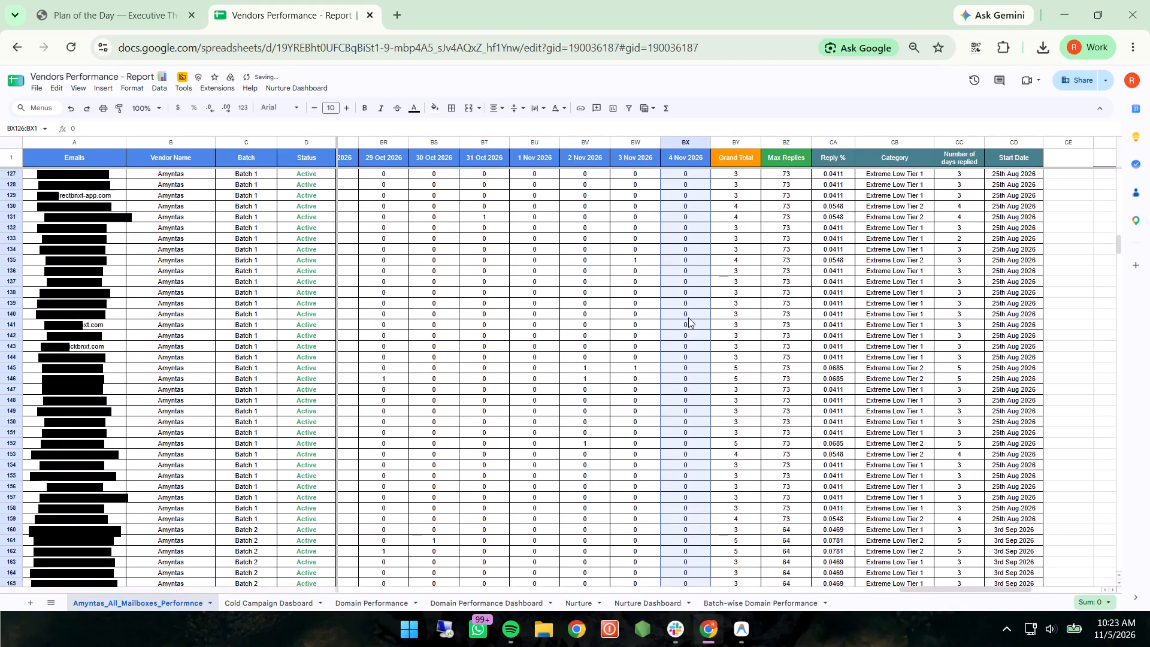
Fill the blank 4 Nov 2026 cells in rows 180 to 201 with the copied 0.
{"action": "scroll", "coordinate": [688, 318], "scroll_direction": "down", "scroll_amount": 3}
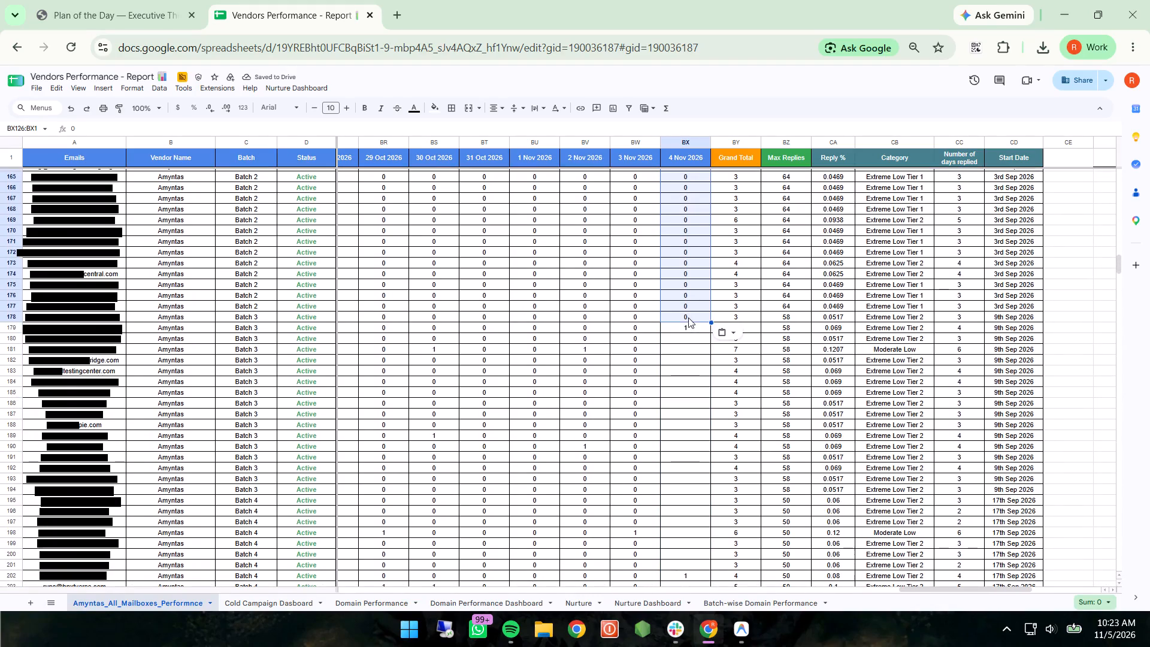
{"action": "left_click", "coordinate": [685, 341]}
{"action": "scroll", "coordinate": [685, 341], "scroll_direction": "down", "scroll_amount": 1}
{"action": "key", "text": "shift+Down"}
{"action": "key", "text": "shift+Down"}
{"action": "key", "text": "shift+Down"}
{"action": "key", "text": "shift+Down"}
{"action": "key", "text": "shift+Down"}
{"action": "key", "text": "shift+Down"}
{"action": "key", "text": "shift+Down"}
{"action": "key", "text": "shift+Down"}
{"action": "key", "text": "shift+Down"}
{"action": "key", "text": "shift+Down"}
{"action": "key", "text": "shift+Down"}
{"action": "key", "text": "shift+Down"}
{"action": "key", "text": "shift+Down"}
{"action": "key", "text": "shift+Down"}
{"action": "key", "text": "shift+Down"}
{"action": "key", "text": "shift+Down"}
{"action": "key", "text": "shift+Down"}
{"action": "key", "text": "shift+Down"}
{"action": "key", "text": "shift+Down"}
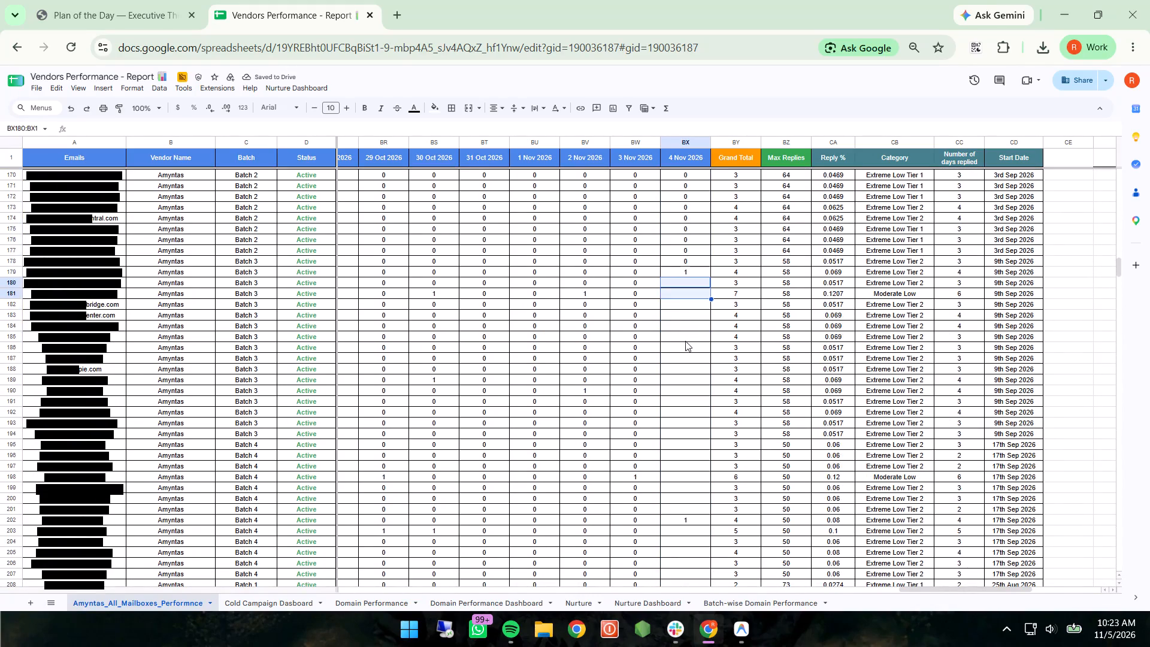
{"action": "key", "text": "shift+Down"}
{"action": "key", "text": "shift+Down"}
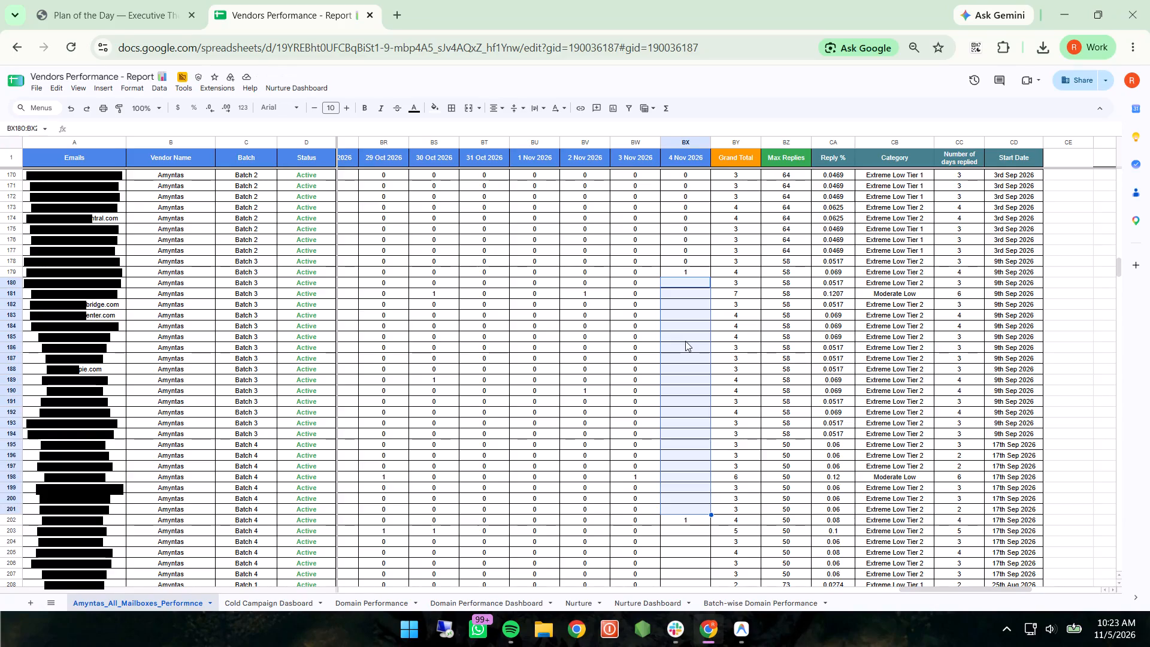
{"action": "key", "text": "ctrl+v"}
Fill the blank 4 Nov 2026 cells in rows 203 to 372 with the copied 0.
{"action": "scroll", "coordinate": [685, 341], "scroll_direction": "down", "scroll_amount": 3}
{"action": "left_click", "coordinate": [683, 359]}
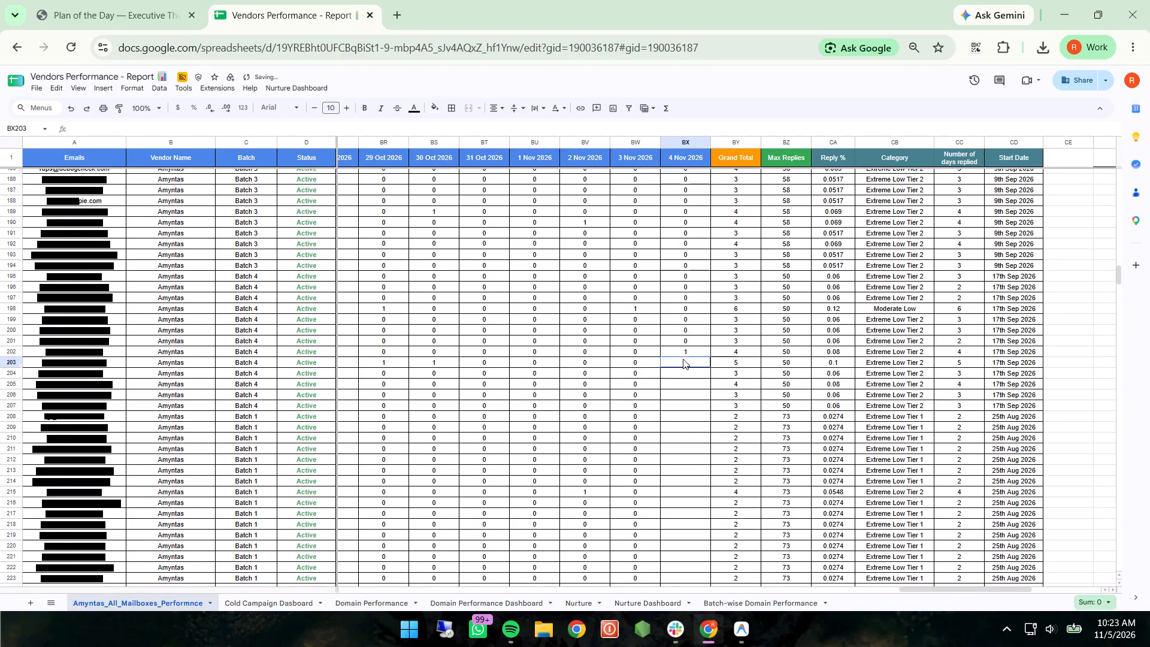
{"action": "scroll", "coordinate": [683, 359], "scroll_direction": "down", "scroll_amount": 1}
{"action": "key", "text": "shift+Down"}
{"action": "key", "text": "shift+Down"}
{"action": "key", "text": "shift+Down"}
{"action": "key", "text": "shift+Down"}
{"action": "key", "text": "shift+Down"}
{"action": "key", "text": "shift+Down"}
{"action": "key", "text": "shift+Down"}
{"action": "key", "text": "shift+Down"}
{"action": "key", "text": "shift+Down"}
{"action": "key", "text": "shift+Down"}
{"action": "key", "text": "shift+Down"}
{"action": "key", "text": "shift+Down"}
{"action": "key", "text": "shift+Down"}
{"action": "key", "text": "shift+Down"}
{"action": "key", "text": "shift+Down"}
{"action": "key", "text": "shift+Down"}
{"action": "key", "text": "shift+Down"}
{"action": "key", "text": "shift+Down"}
{"action": "key", "text": "shift+Down"}
{"action": "key", "text": "shift+Down"}
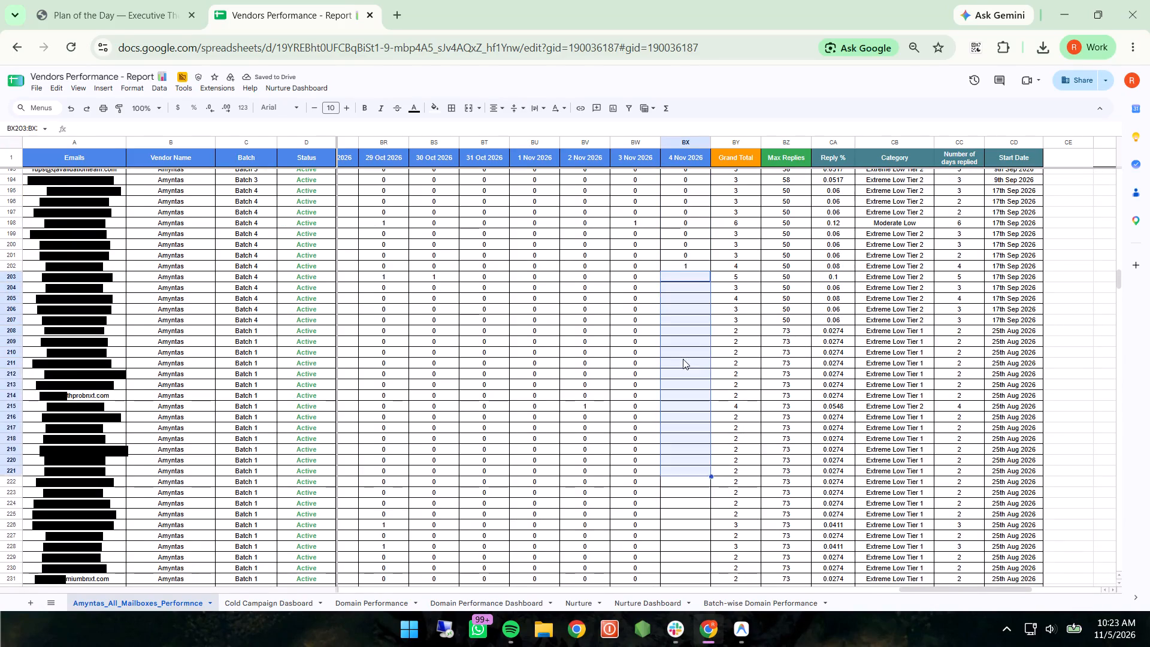
{"action": "key", "text": "shift+Down"}
{"action": "key", "text": "shift+Down"}
{"action": "key", "text": "shift+Down"}
{"action": "key", "text": "shift+Down"}
{"action": "key", "text": "shift+Down"}
{"action": "key", "text": "shift+Down"}
{"action": "key", "text": "shift+Down"}
{"action": "key", "text": "shift+Down"}
{"action": "key", "text": "shift+Down"}
{"action": "key", "text": "shift+Down"}
{"action": "key", "text": "shift+Down"}
{"action": "key", "text": "shift+Down"}
{"action": "key", "text": "shift+Down"}
{"action": "key", "text": "shift+Down"}
{"action": "key", "text": "shift+Down"}
{"action": "key", "text": "shift+Down"}
{"action": "key", "text": "shift+Down"}
{"action": "key", "text": "shift+Down"}
{"action": "key", "text": "shift+Down"}
{"action": "key", "text": "shift+Down"}
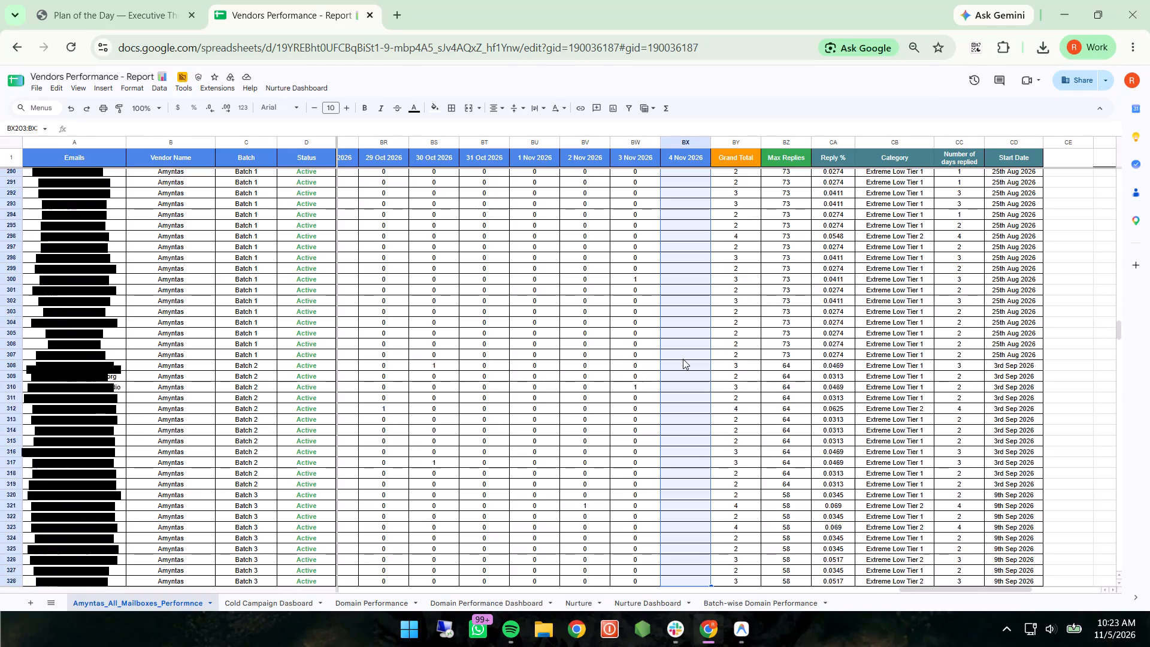
{"action": "key", "text": "shift+Up"}
{"action": "key", "text": "shift+Up"}
{"action": "key", "text": "shift+Up"}
{"action": "key", "text": "shift+Up"}
{"action": "key", "text": "shift+Up"}
{"action": "key", "text": "shift+Up"}
{"action": "key", "text": "shift+Up"}
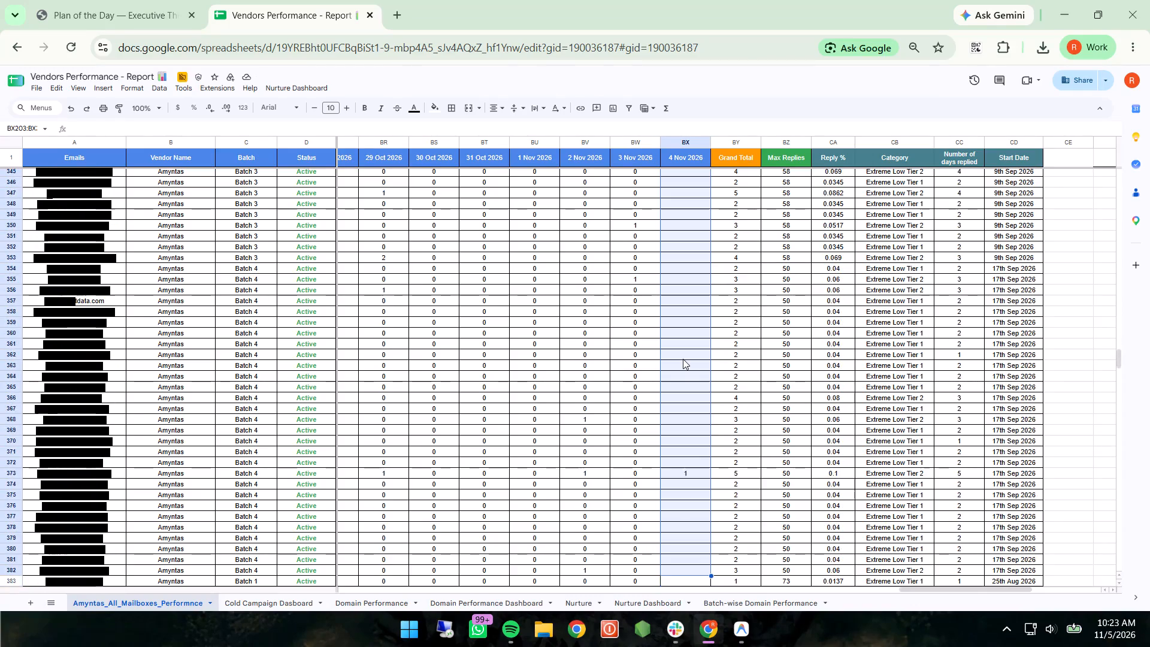
{"action": "key", "text": "shift+Up"}
{"action": "key", "text": "shift+Up"}
{"action": "key", "text": "shift+Up"}
{"action": "key", "text": "shift+Up"}
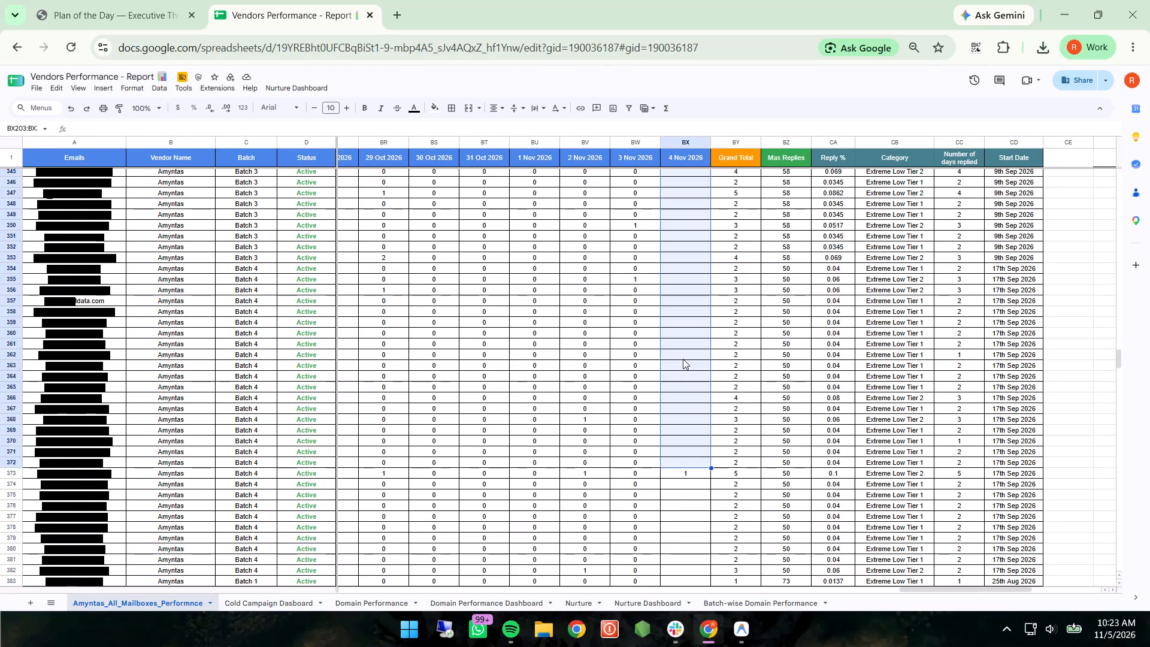
{"action": "key", "text": "ctrl+v"}
Fill the blank 4 Nov 2026 cells in rows 374 to 492 with the copied 0.
{"action": "left_click", "coordinate": [692, 488]}
{"action": "scroll", "coordinate": [692, 488], "scroll_direction": "down", "scroll_amount": 1}
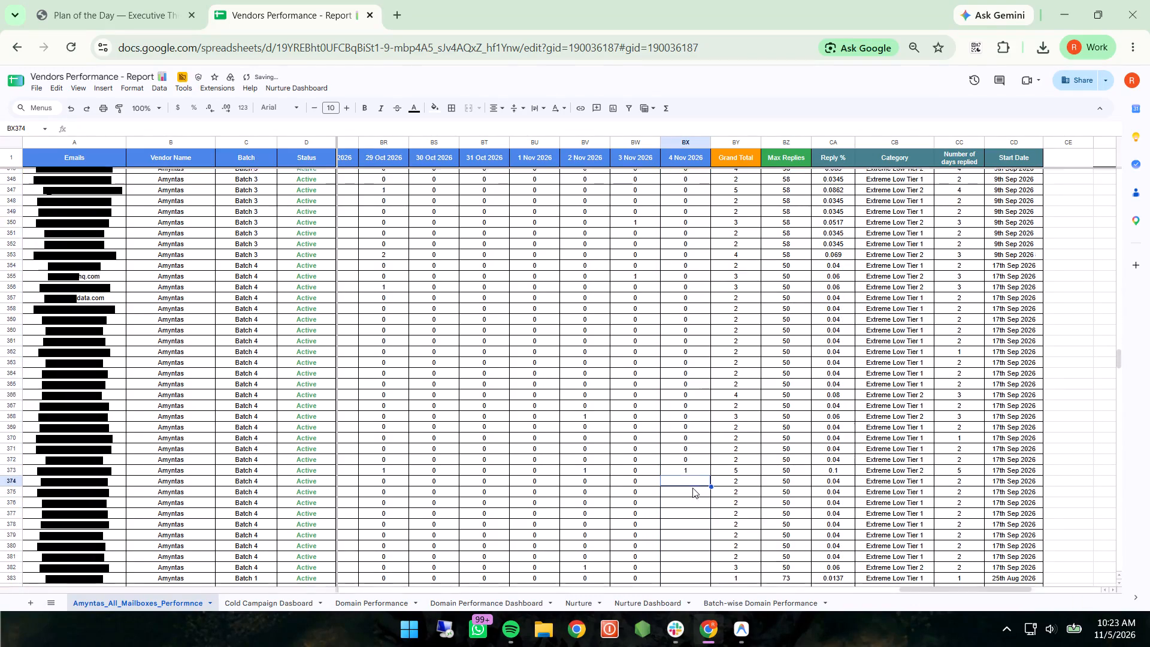
{"action": "scroll", "coordinate": [692, 488], "scroll_direction": "down", "scroll_amount": 1}
{"action": "key", "text": "shift+Down"}
{"action": "key", "text": "shift+Down"}
{"action": "key", "text": "shift+Down"}
{"action": "key", "text": "shift+Down"}
{"action": "key", "text": "shift+Down"}
{"action": "key", "text": "shift+Down"}
{"action": "key", "text": "shift+Down"}
{"action": "key", "text": "shift+Down"}
{"action": "key", "text": "shift+Down"}
{"action": "key", "text": "shift+Down"}
{"action": "key", "text": "shift+Down"}
{"action": "key", "text": "shift+Down"}
{"action": "key", "text": "shift+Down"}
{"action": "key", "text": "shift+Down"}
{"action": "key", "text": "shift+Down"}
{"action": "key", "text": "shift+Down"}
{"action": "key", "text": "shift+Down"}
{"action": "key", "text": "shift+Down"}
{"action": "key", "text": "shift+Down"}
{"action": "key", "text": "shift+Down"}
{"action": "key", "text": "shift+Down"}
{"action": "key", "text": "shift+Down"}
{"action": "key", "text": "shift+Down"}
{"action": "key", "text": "shift+Down"}
{"action": "key", "text": "shift+Down"}
{"action": "key", "text": "shift+Down"}
{"action": "key", "text": "shift+Down"}
{"action": "key", "text": "shift+Down"}
{"action": "key", "text": "shift+Down"}
{"action": "key", "text": "shift+Down"}
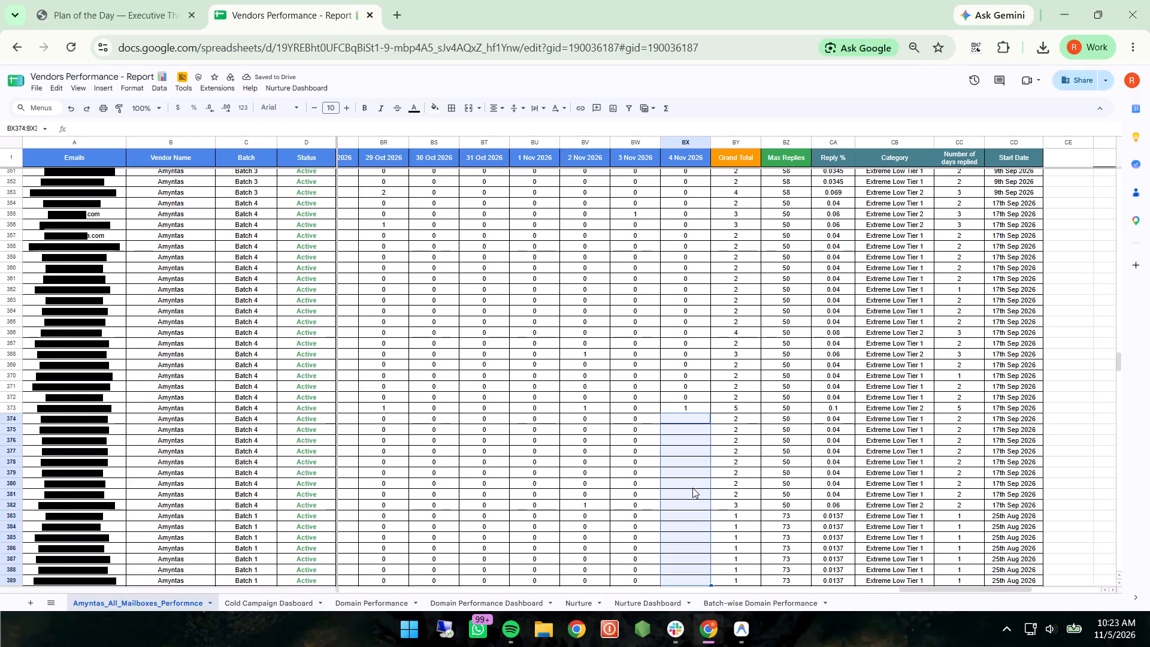
{"action": "key", "text": "shift+Down"}
{"action": "key", "text": "shift+Down"}
{"action": "key", "text": "shift+Down"}
{"action": "key", "text": "shift+Down"}
{"action": "key", "text": "shift+Down"}
{"action": "key", "text": "shift+Down"}
{"action": "key", "text": "shift+Down"}
{"action": "key", "text": "shift+Down"}
{"action": "key", "text": "shift+Down"}
{"action": "key", "text": "shift+Down"}
{"action": "key", "text": "shift+Down"}
{"action": "key", "text": "shift+Down"}
{"action": "key", "text": "shift+Down"}
{"action": "key", "text": "shift+Down"}
{"action": "key", "text": "shift+Down"}
{"action": "key", "text": "shift+Down"}
{"action": "key", "text": "shift+Down"}
{"action": "key", "text": "shift+Down"}
{"action": "key", "text": "shift+Down"}
{"action": "key", "text": "shift+Down"}
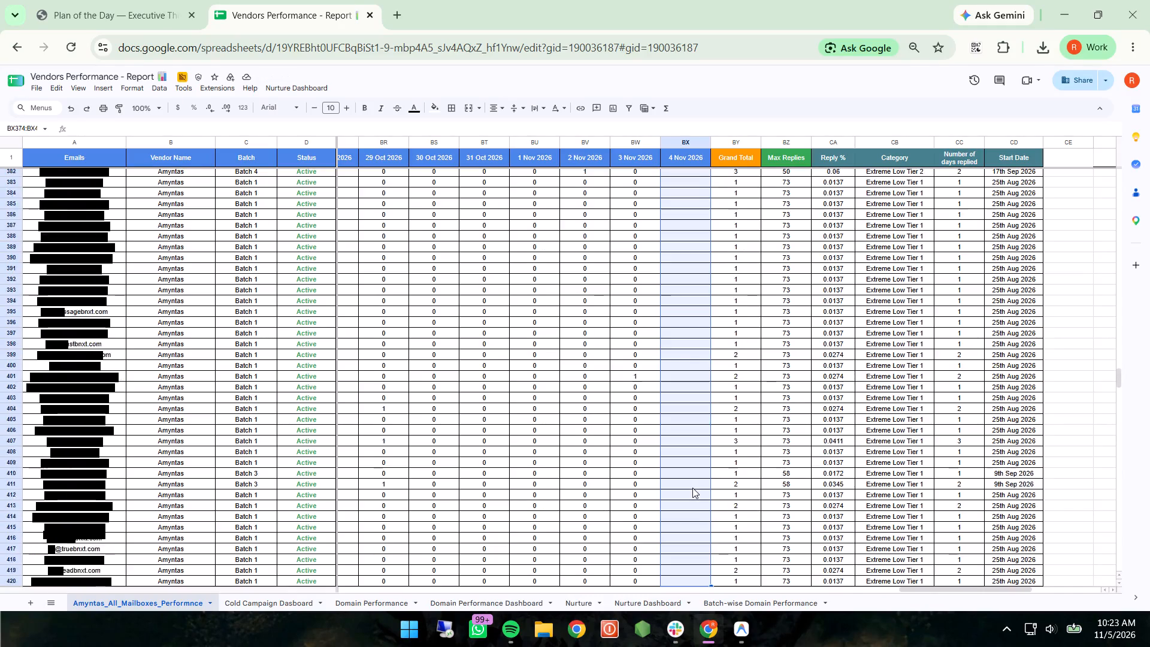
{"action": "key", "text": "shift+Down"}
{"action": "key", "text": "shift+Down"}
{"action": "key", "text": "shift+Down"}
{"action": "key", "text": "shift+Down"}
{"action": "key", "text": "shift+Down"}
{"action": "key", "text": "shift+Down"}
{"action": "key", "text": "shift+Down"}
{"action": "key", "text": "shift+Down"}
{"action": "key", "text": "shift+Down"}
{"action": "key", "text": "shift+Down"}
{"action": "key", "text": "shift+Down"}
{"action": "key", "text": "shift+Down"}
{"action": "key", "text": "shift+Down"}
{"action": "key", "text": "shift+Down"}
{"action": "key", "text": "shift+Down"}
{"action": "key", "text": "shift+Down"}
{"action": "key", "text": "shift+Down"}
{"action": "key", "text": "shift+Down"}
{"action": "key", "text": "shift+Down"}
{"action": "key", "text": "shift+Down"}
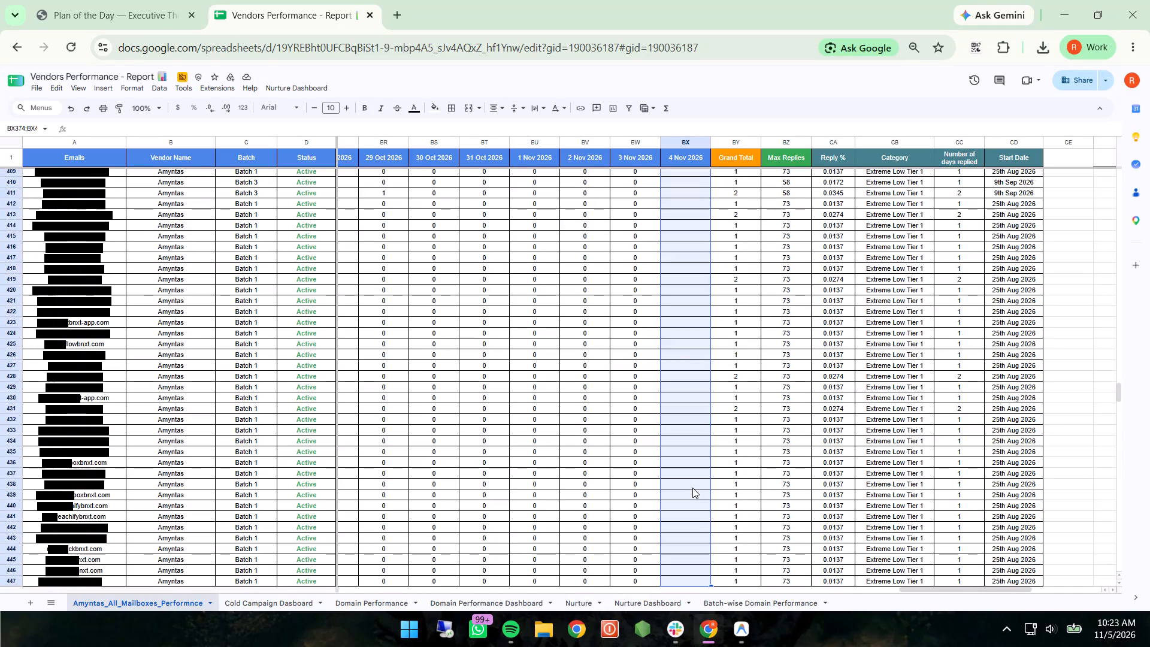
{"action": "key", "text": "shift+Down"}
{"action": "key", "text": "shift+Down"}
{"action": "key", "text": "shift+Down"}
{"action": "key", "text": "shift+Down"}
{"action": "key", "text": "shift+Down"}
{"action": "key", "text": "shift+Down"}
{"action": "key", "text": "shift+Down"}
{"action": "key", "text": "shift+Down"}
{"action": "key", "text": "shift+Down"}
{"action": "key", "text": "shift+Down"}
{"action": "key", "text": "shift+Down"}
{"action": "key", "text": "shift+Down"}
{"action": "key", "text": "shift+Down"}
{"action": "key", "text": "shift+Down"}
{"action": "key", "text": "shift+Down"}
{"action": "key", "text": "shift+Down"}
{"action": "key", "text": "shift+Down"}
{"action": "key", "text": "shift+Down"}
{"action": "key", "text": "shift+Down"}
{"action": "key", "text": "shift+Down"}
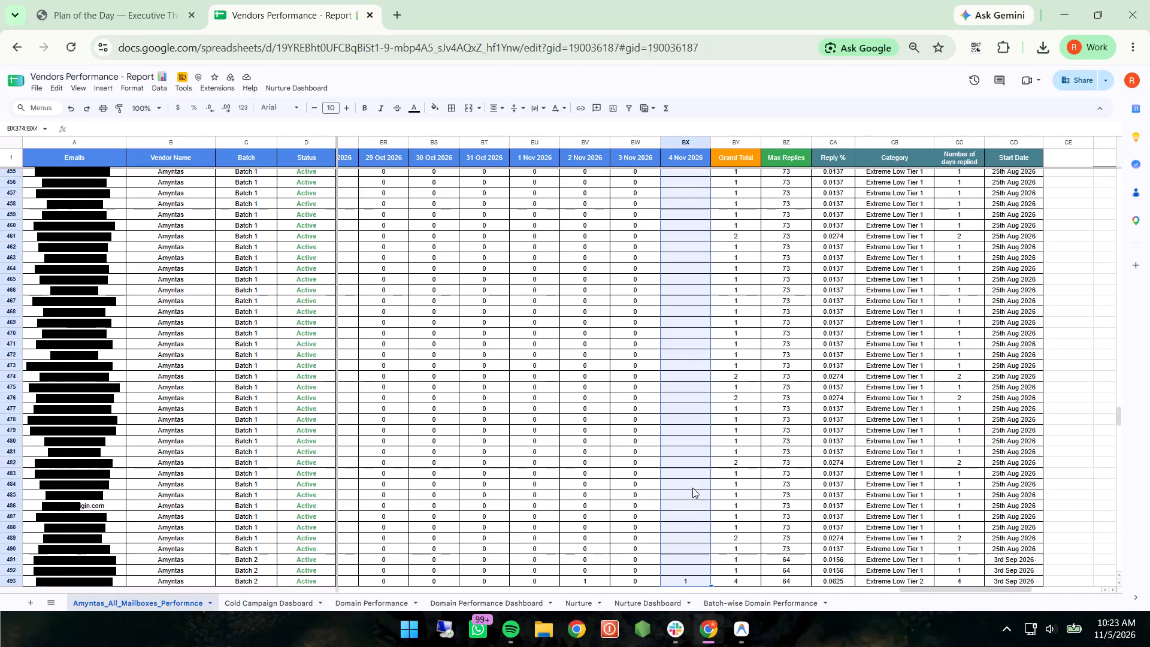
{"action": "key", "text": "shift+Up"}
{"action": "key", "text": "shift+Up"}
{"action": "key", "text": "shift+Up"}
{"action": "key", "text": "shift+Up"}
{"action": "key", "text": "shift+Up"}
{"action": "key", "text": "shift+Up"}
{"action": "key", "text": "shift+Up"}
{"action": "key", "text": "shift+Up"}
{"action": "key", "text": "shift+Up"}
{"action": "key", "text": "shift+Up"}
{"action": "key", "text": "shift+Up"}
{"action": "key", "text": "shift+Up"}
{"action": "key", "text": "shift+Up"}
{"action": "key", "text": "shift+Up"}
{"action": "key", "text": "shift+Up"}
{"action": "key", "text": "shift+Up"}
{"action": "key", "text": "shift+Up"}
{"action": "key", "text": "shift+Down"}
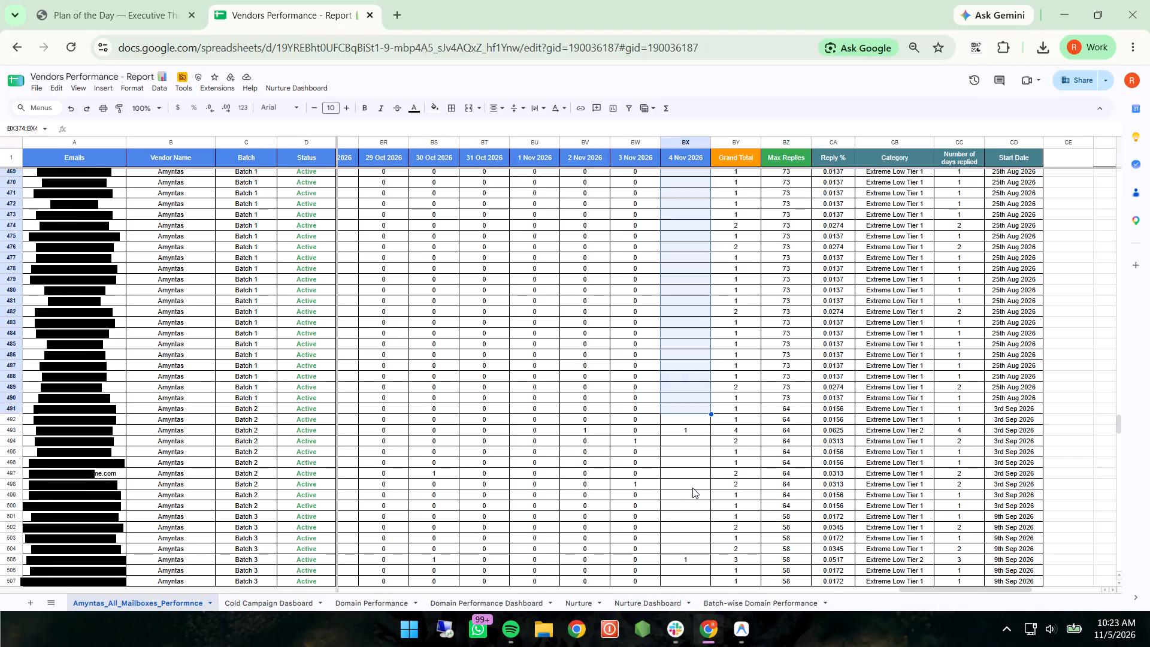
{"action": "key", "text": "shift+Down"}
{"action": "key", "text": "ctrl+v"}
Fill the blank 4 Nov 2026 cells in rows 494 to 504 with the copied 0.
{"action": "left_click", "coordinate": [691, 441]}
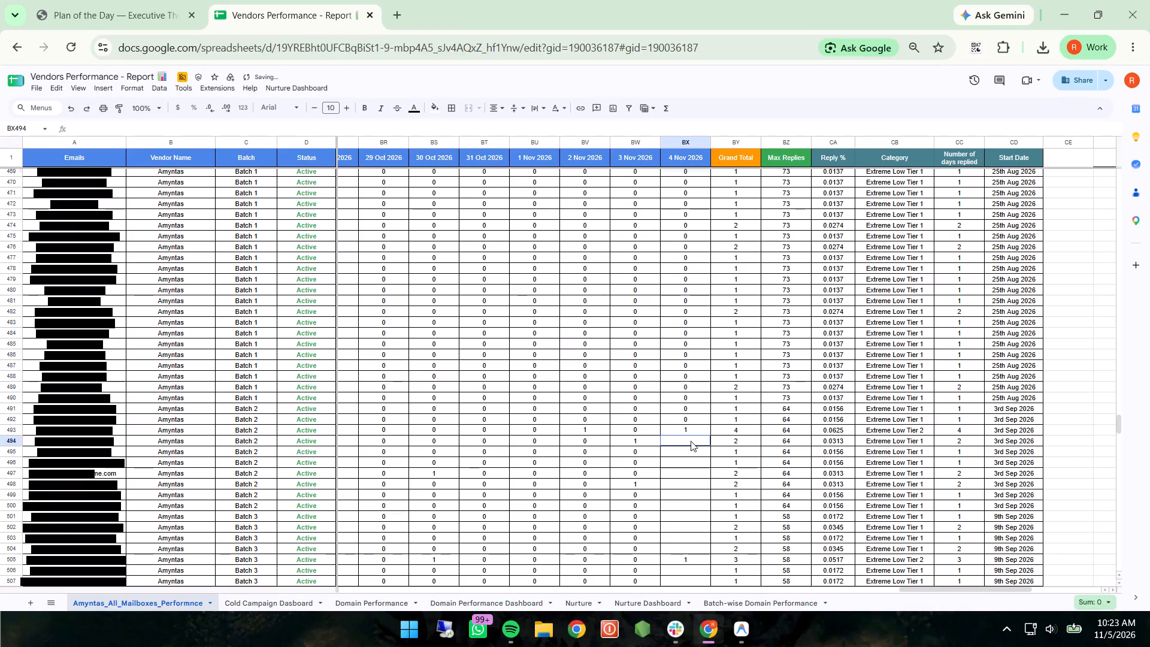
{"action": "key", "text": "shift+Down"}
{"action": "key", "text": "shift+Down"}
{"action": "key", "text": "shift+Down"}
{"action": "key", "text": "shift+Down"}
{"action": "key", "text": "shift+Down"}
{"action": "key", "text": "shift+Down"}
{"action": "key", "text": "shift+Down"}
{"action": "key", "text": "shift+Down"}
{"action": "key", "text": "shift+Down"}
{"action": "key", "text": "shift+Down"}
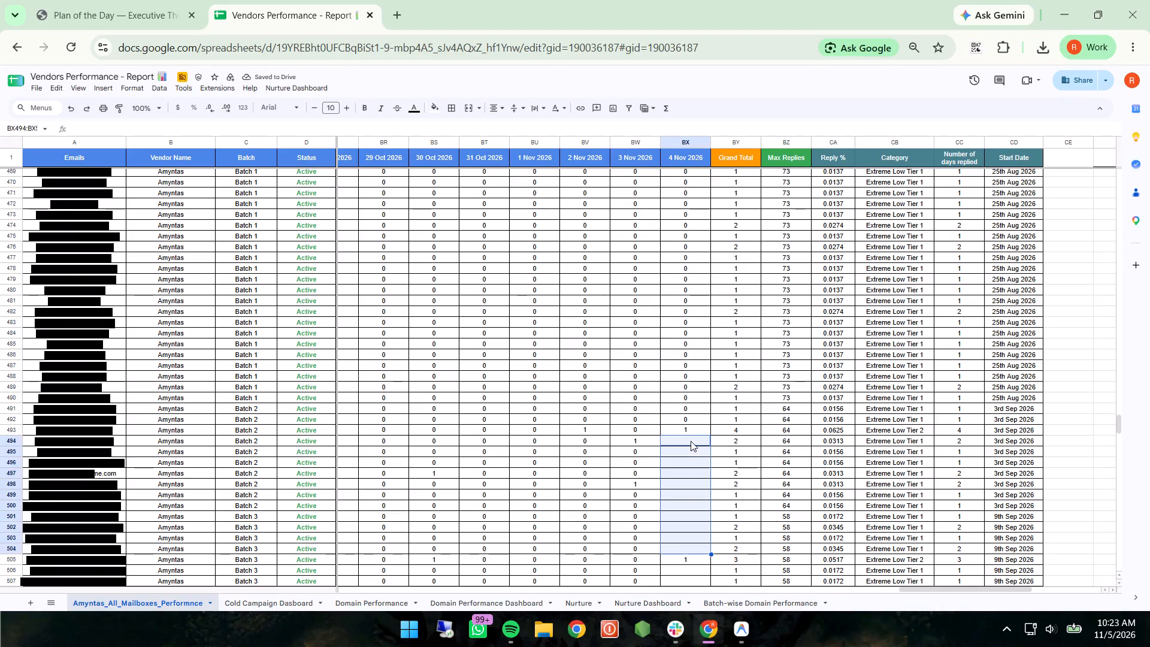
{"action": "key", "text": "ctrl+v"}
Fill the blank 4 Nov 2026 cells in rows 506 to 512 and row 514 with the copied 0.
{"action": "scroll", "coordinate": [691, 441], "scroll_direction": "down", "scroll_amount": 2}
{"action": "left_click", "coordinate": [688, 437]}
{"action": "key", "text": "shift+Down"}
{"action": "key", "text": "shift+Down"}
{"action": "key", "text": "shift+Down"}
{"action": "key", "text": "shift+Down"}
{"action": "key", "text": "shift+Down"}
{"action": "key", "text": "shift+Down"}
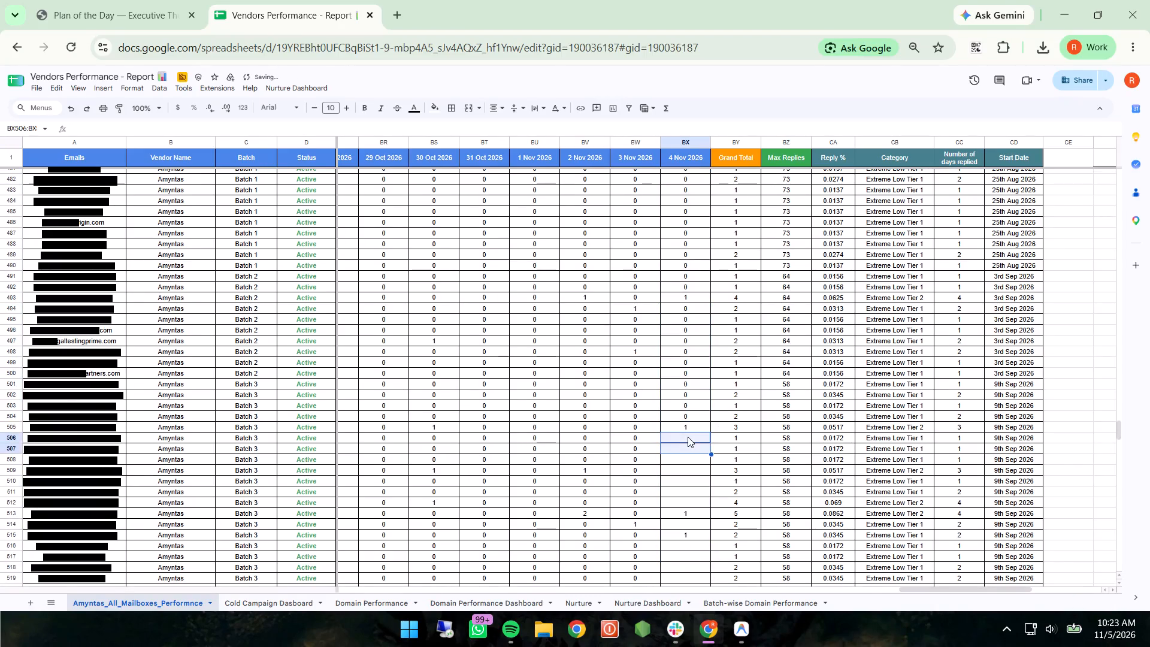
{"action": "key", "text": "shift+Down"}
{"action": "key", "text": "shift+Up"}
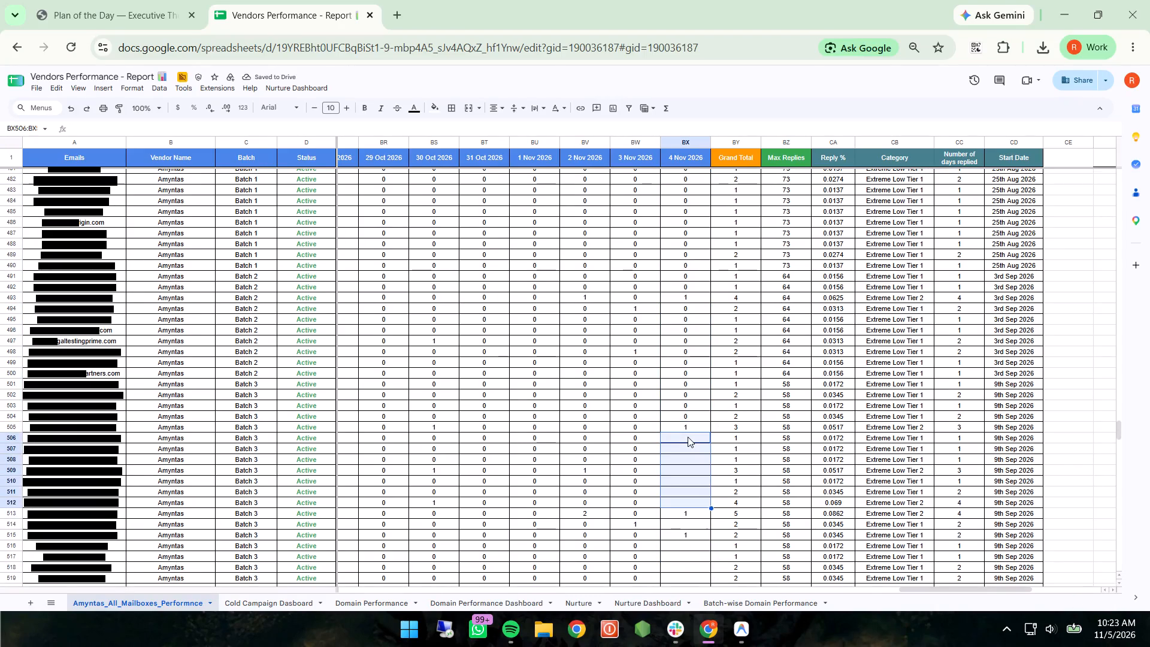
{"action": "key", "text": "ctrl+v"}
{"action": "left_click", "coordinate": [688, 524]}
{"action": "key", "text": "ctrl+v"}
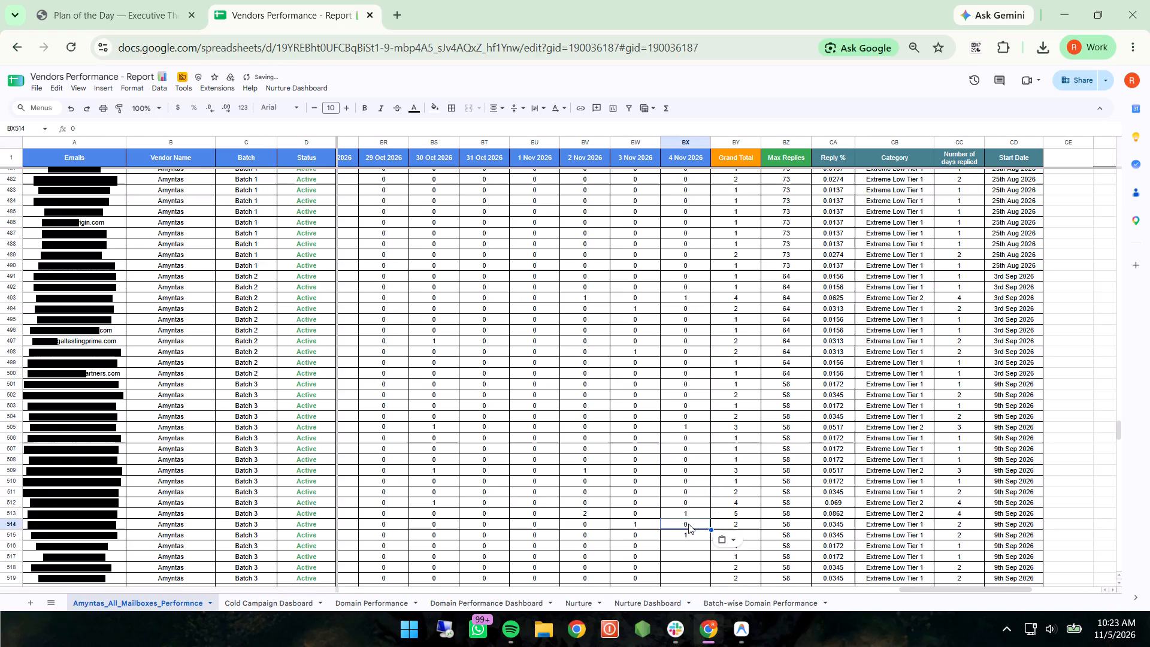
Fill the blank 4 Nov 2026 cells in rows 516 to 521 with the copied 0.
{"action": "scroll", "coordinate": [688, 524], "scroll_direction": "down", "scroll_amount": 2}
{"action": "left_click", "coordinate": [688, 419]}
{"action": "key", "text": "shift+Down"}
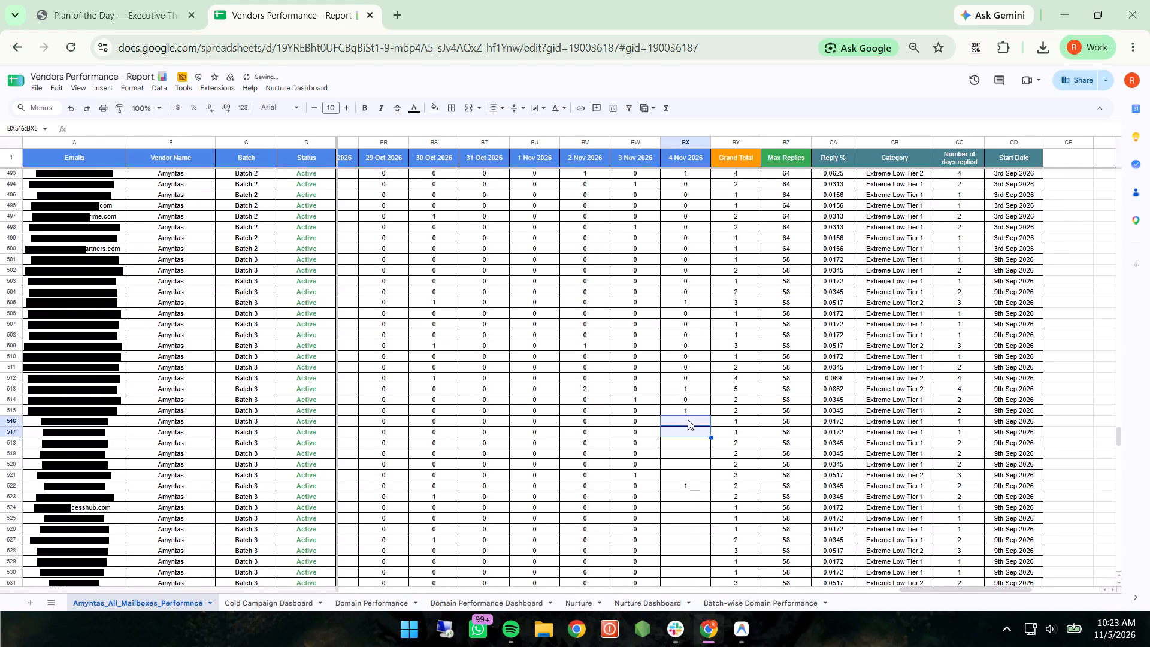
{"action": "key", "text": "shift+Down"}
{"action": "key", "text": "shift+Down"}
{"action": "key", "text": "shift+Down"}
{"action": "key", "text": "shift+Down"}
{"action": "key", "text": "ctrl+v"}
Fill the blank 4 Nov 2026 cells in rows 523 to 553 with the copied 0.
{"action": "scroll", "coordinate": [688, 419], "scroll_direction": "down", "scroll_amount": 1}
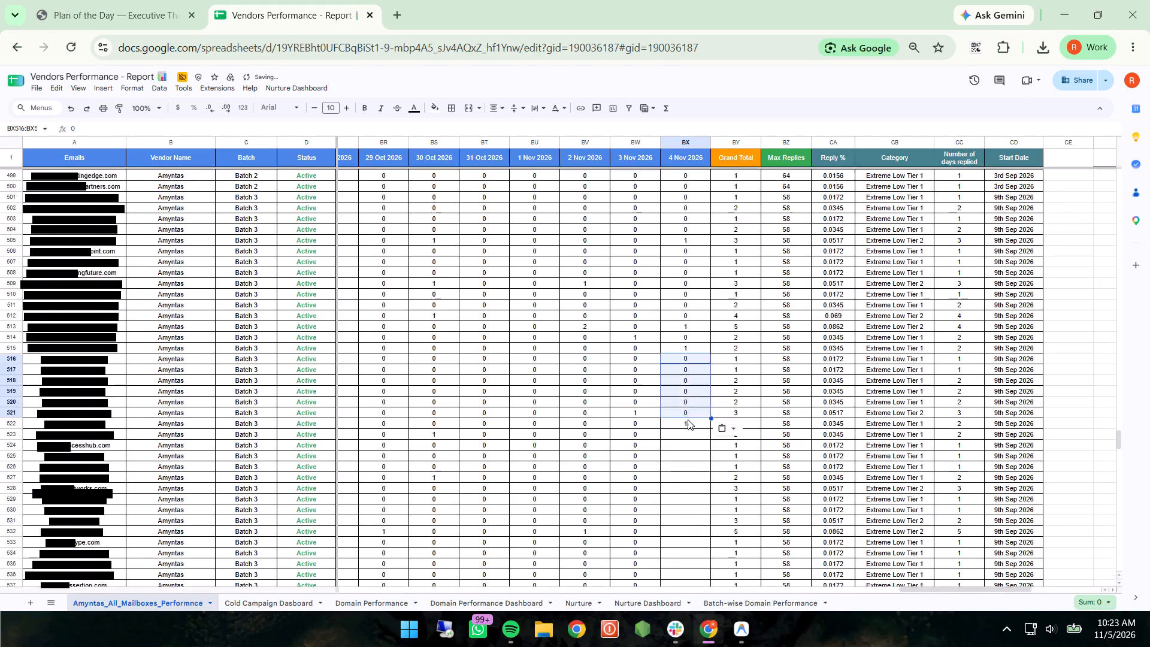
{"action": "scroll", "coordinate": [688, 419], "scroll_direction": "down", "scroll_amount": 1}
{"action": "left_click", "coordinate": [688, 391]}
{"action": "scroll", "coordinate": [688, 391], "scroll_direction": "down", "scroll_amount": 1}
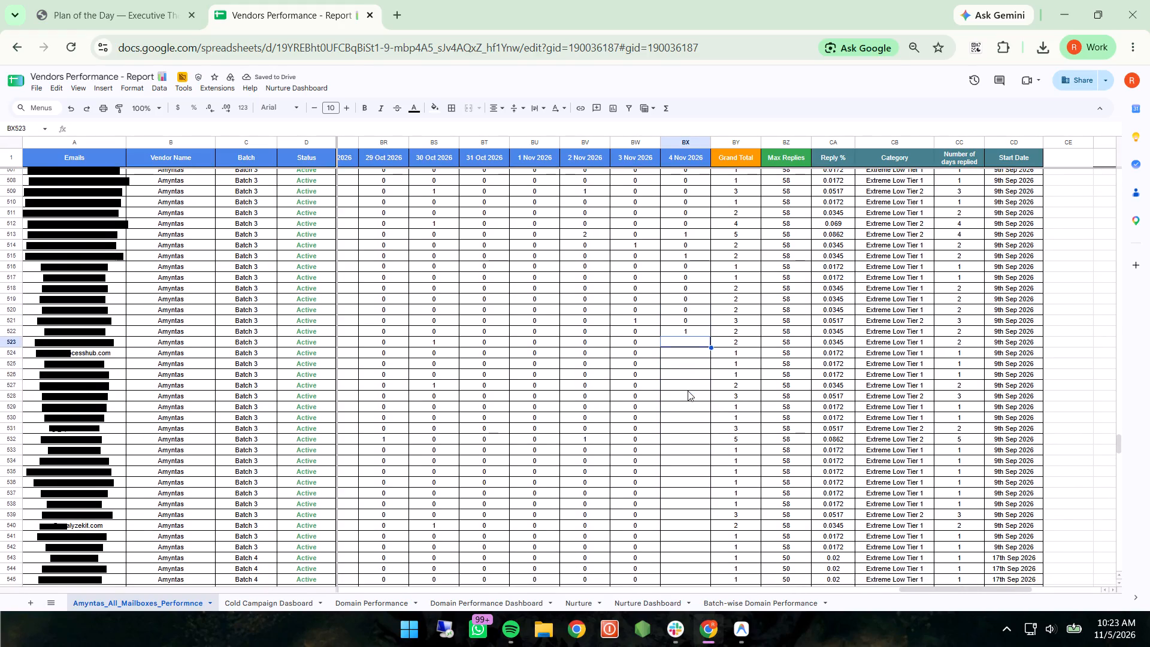
{"action": "key", "text": "shift+Down"}
{"action": "key", "text": "shift+Down"}
{"action": "key", "text": "shift+Down"}
{"action": "key", "text": "shift+Down"}
{"action": "key", "text": "shift+Down"}
{"action": "key", "text": "shift+Down"}
{"action": "key", "text": "shift+Down"}
{"action": "key", "text": "shift+Down"}
{"action": "key", "text": "shift+Down"}
{"action": "key", "text": "shift+Down"}
{"action": "key", "text": "shift+Down"}
{"action": "key", "text": "shift+Down"}
{"action": "key", "text": "shift+Down"}
{"action": "key", "text": "shift+Down"}
{"action": "key", "text": "shift+Down"}
{"action": "key", "text": "shift+Down"}
{"action": "key", "text": "shift+Down"}
{"action": "key", "text": "shift+Down"}
{"action": "key", "text": "shift+Down"}
{"action": "key", "text": "shift+Down"}
{"action": "key", "text": "shift+Down"}
{"action": "key", "text": "shift+Down"}
{"action": "key", "text": "shift+Down"}
{"action": "key", "text": "shift+Down"}
{"action": "key", "text": "shift+Down"}
{"action": "key", "text": "shift+Down"}
{"action": "key", "text": "shift+Down"}
{"action": "key", "text": "shift+Down"}
{"action": "key", "text": "shift+Down"}
{"action": "key", "text": "shift+Down"}
{"action": "key", "text": "shift+Down"}
{"action": "key", "text": "shift+Down"}
{"action": "key", "text": "shift+Down"}
{"action": "key", "text": "shift+Down"}
{"action": "key", "text": "shift+Down"}
{"action": "key", "text": "shift+Down"}
{"action": "key", "text": "shift+Down"}
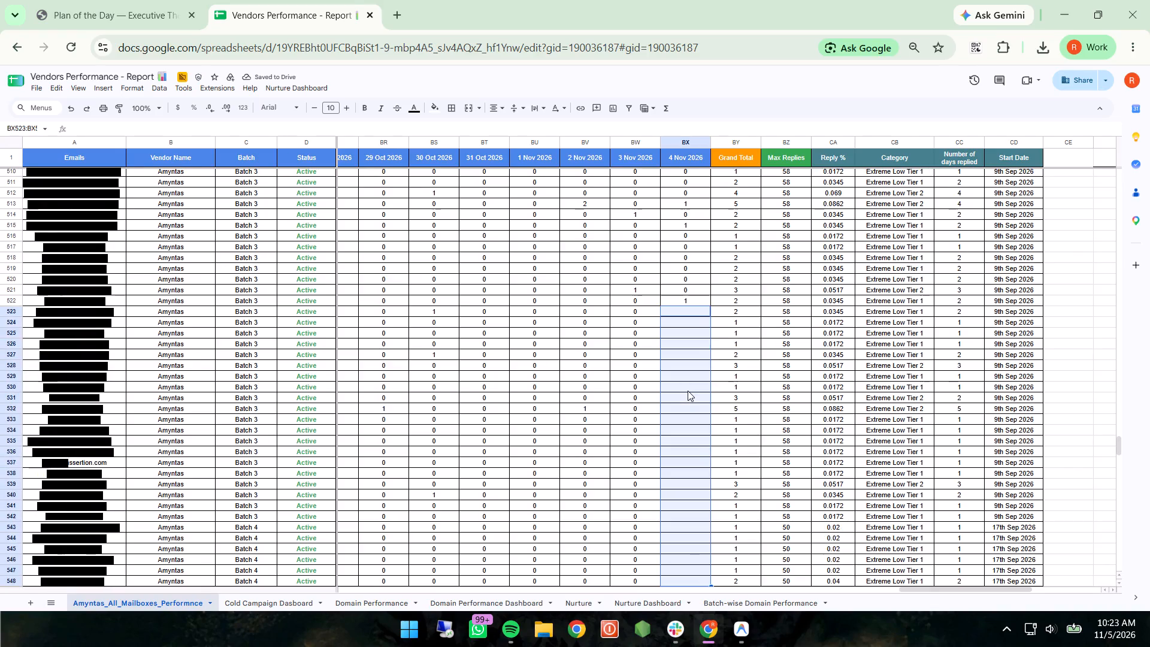
{"action": "key", "text": "shift+Up"}
{"action": "key", "text": "shift+Up"}
{"action": "key", "text": "shift+Up"}
{"action": "key", "text": "shift+Up"}
{"action": "key", "text": "shift+Up"}
{"action": "key", "text": "shift+Up"}
{"action": "key", "text": "shift+Up"}
{"action": "key", "text": "shift+Up"}
{"action": "key", "text": "shift+Up"}
{"action": "key", "text": "shift+Up"}
{"action": "key", "text": "shift+Up"}
{"action": "key", "text": "shift+Up"}
{"action": "key", "text": "shift+Down"}
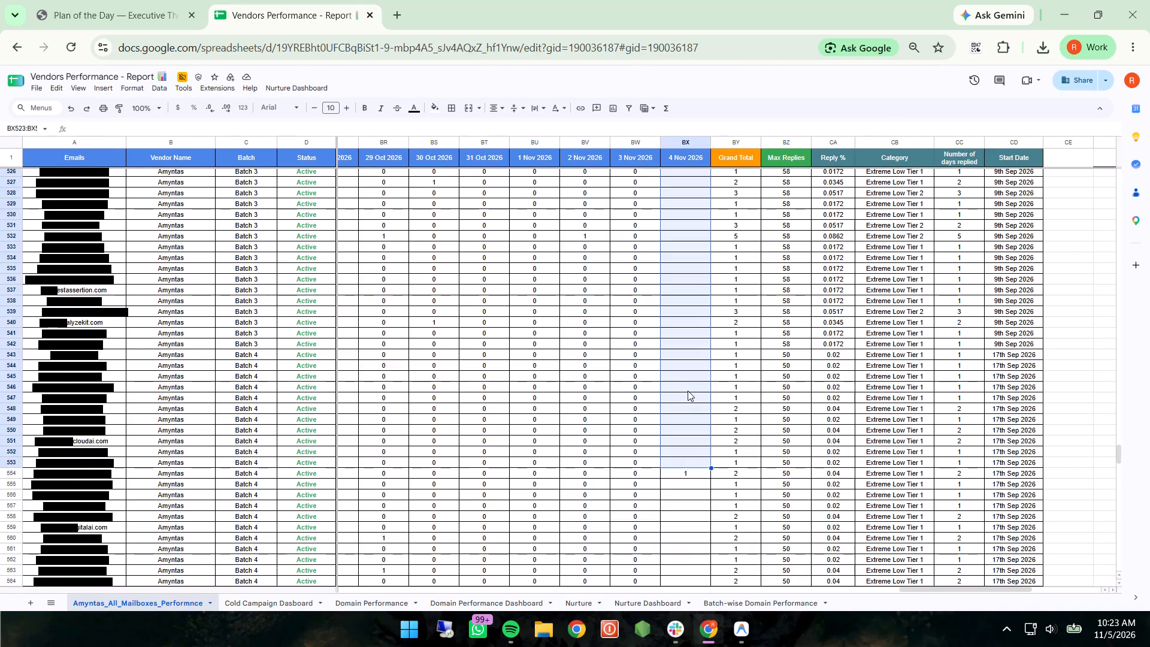
{"action": "key", "text": "ctrl+v"}
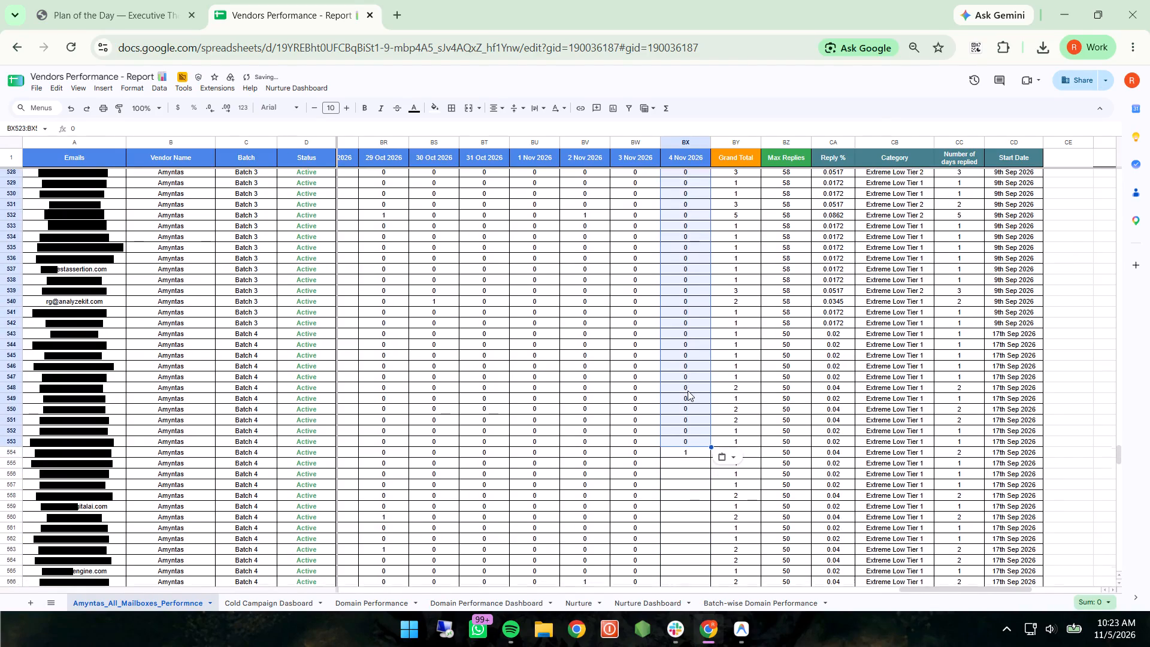
Fill the blank 4 Nov 2026 cells in rows 555 to 663 with the copied 0.
{"action": "left_click", "coordinate": [685, 469]}
{"action": "scroll", "coordinate": [685, 469], "scroll_direction": "down", "scroll_amount": 1}
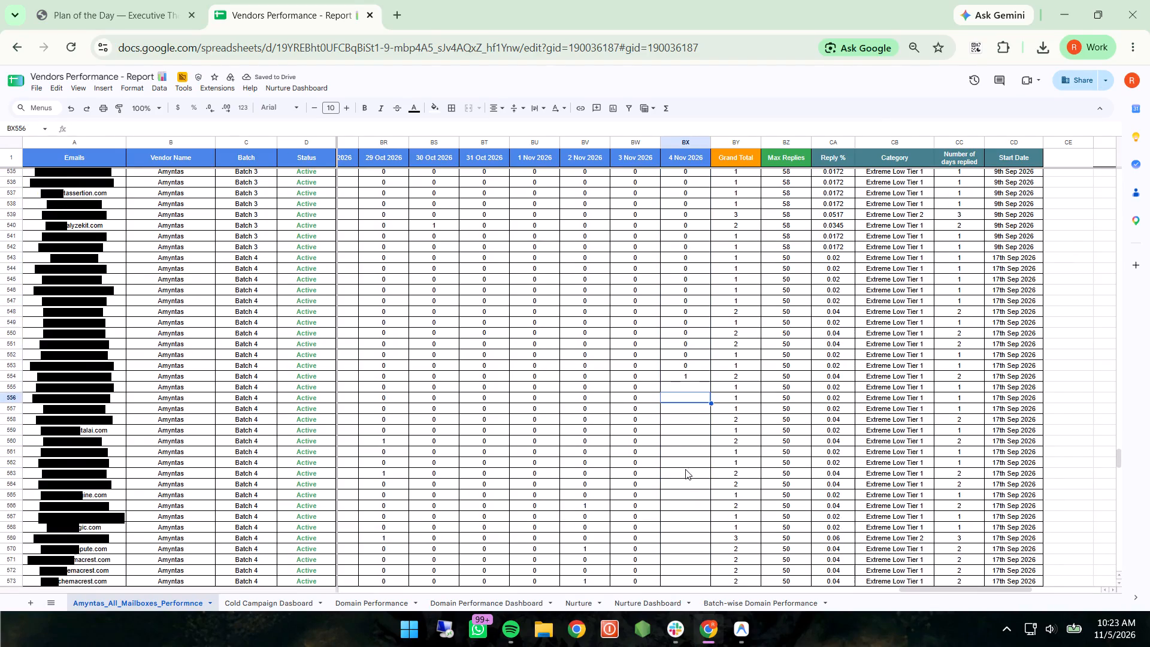
{"action": "key", "text": "Up"}
{"action": "key", "text": "shift+Down"}
{"action": "key", "text": "shift+Down"}
{"action": "key", "text": "shift+Down"}
{"action": "key", "text": "shift+Down"}
{"action": "key", "text": "shift+Down"}
{"action": "key", "text": "shift+Down"}
{"action": "key", "text": "shift+Down"}
{"action": "key", "text": "shift+Down"}
{"action": "key", "text": "shift+Down"}
{"action": "key", "text": "shift+Down"}
{"action": "key", "text": "shift+Down"}
{"action": "key", "text": "shift+Down"}
{"action": "key", "text": "shift+Down"}
{"action": "key", "text": "shift+Down"}
{"action": "key", "text": "shift+Down"}
{"action": "key", "text": "shift+Down"}
{"action": "key", "text": "shift+Down"}
{"action": "key", "text": "shift+Down"}
{"action": "key", "text": "shift+Down"}
{"action": "key", "text": "shift+Down"}
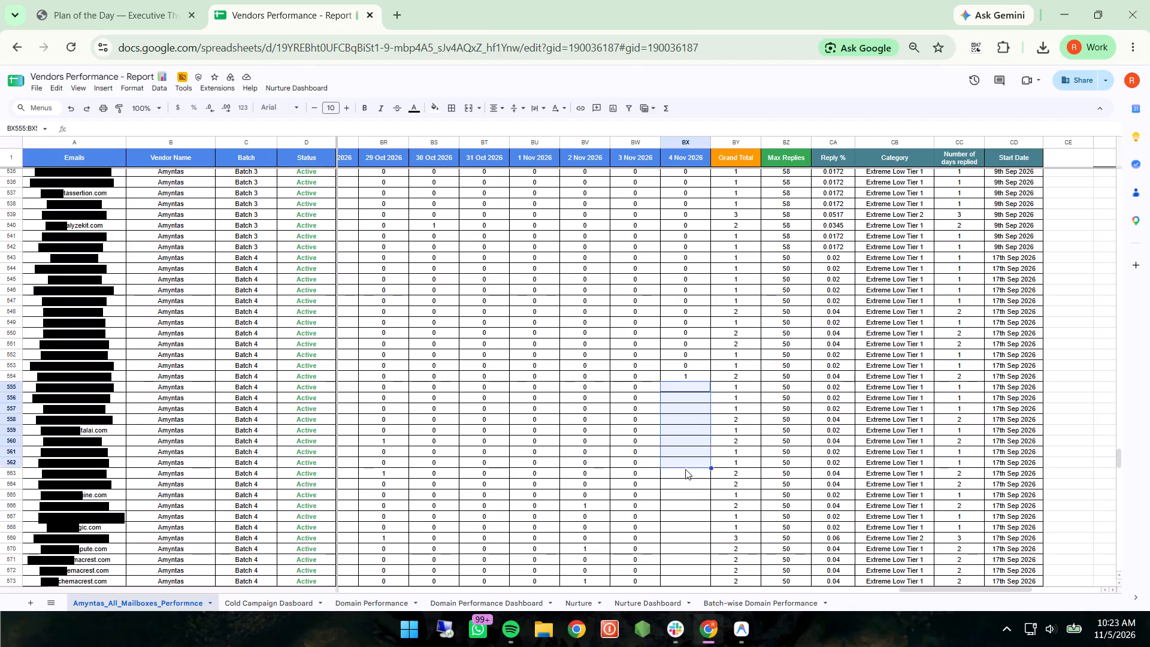
{"action": "key", "text": "shift+Down"}
{"action": "key", "text": "shift+Down"}
{"action": "key", "text": "shift+Down"}
{"action": "key", "text": "shift+Down"}
{"action": "key", "text": "shift+Down"}
{"action": "key", "text": "shift+Down"}
{"action": "key", "text": "shift+Down"}
{"action": "key", "text": "shift+Down"}
{"action": "key", "text": "shift+Down"}
{"action": "key", "text": "shift+Down"}
{"action": "key", "text": "shift+Down"}
{"action": "key", "text": "shift+Down"}
{"action": "key", "text": "shift+Down"}
{"action": "key", "text": "shift+Down"}
{"action": "key", "text": "shift+Down"}
{"action": "key", "text": "shift+Down"}
{"action": "key", "text": "shift+Down"}
{"action": "key", "text": "shift+Down"}
{"action": "key", "text": "shift+Down"}
{"action": "key", "text": "shift+Down"}
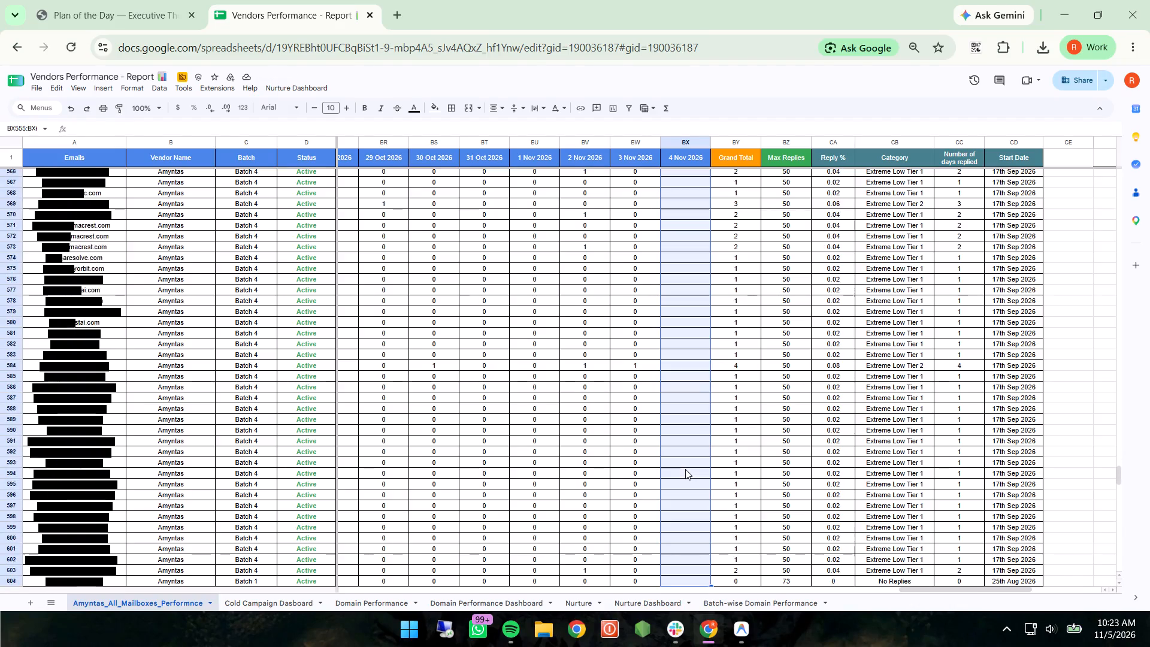
{"action": "key", "text": "shift+Down"}
{"action": "key", "text": "shift+Down"}
{"action": "key", "text": "shift+Down"}
{"action": "key", "text": "shift+Down"}
{"action": "key", "text": "shift+Down"}
{"action": "key", "text": "shift+Down"}
{"action": "key", "text": "shift+Down"}
{"action": "key", "text": "shift+Down"}
{"action": "key", "text": "shift+Down"}
{"action": "key", "text": "shift+Down"}
{"action": "key", "text": "shift+Down"}
{"action": "key", "text": "shift+Down"}
{"action": "key", "text": "shift+Down"}
{"action": "key", "text": "shift+Down"}
{"action": "key", "text": "shift+Down"}
{"action": "key", "text": "shift+Down"}
{"action": "key", "text": "shift+Down"}
{"action": "key", "text": "shift+Down"}
{"action": "key", "text": "shift+Down"}
{"action": "key", "text": "shift+Down"}
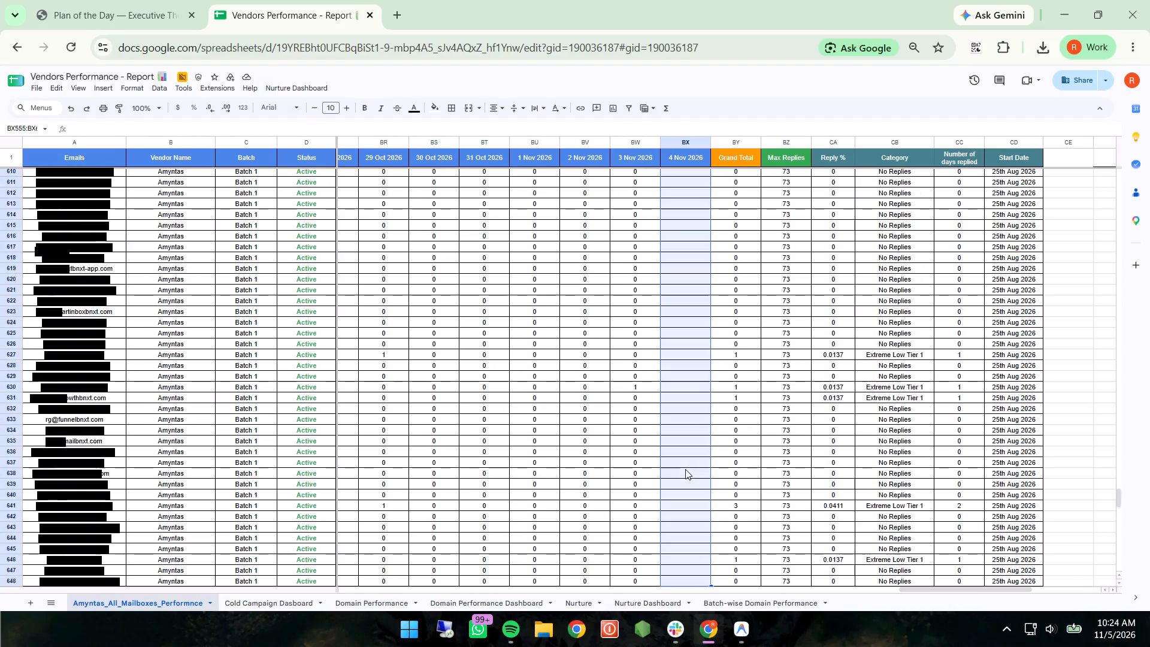
{"action": "key", "text": "shift+Up"}
{"action": "key", "text": "shift+Up"}
{"action": "key", "text": "shift+Up"}
{"action": "key", "text": "shift+Up"}
{"action": "key", "text": "shift+Up"}
{"action": "key", "text": "shift+Up"}
{"action": "key", "text": "shift+Up"}
{"action": "key", "text": "shift+Up"}
{"action": "key", "text": "shift+Up"}
{"action": "key", "text": "shift+Up"}
{"action": "key", "text": "shift+Up"}
{"action": "key", "text": "shift+Up"}
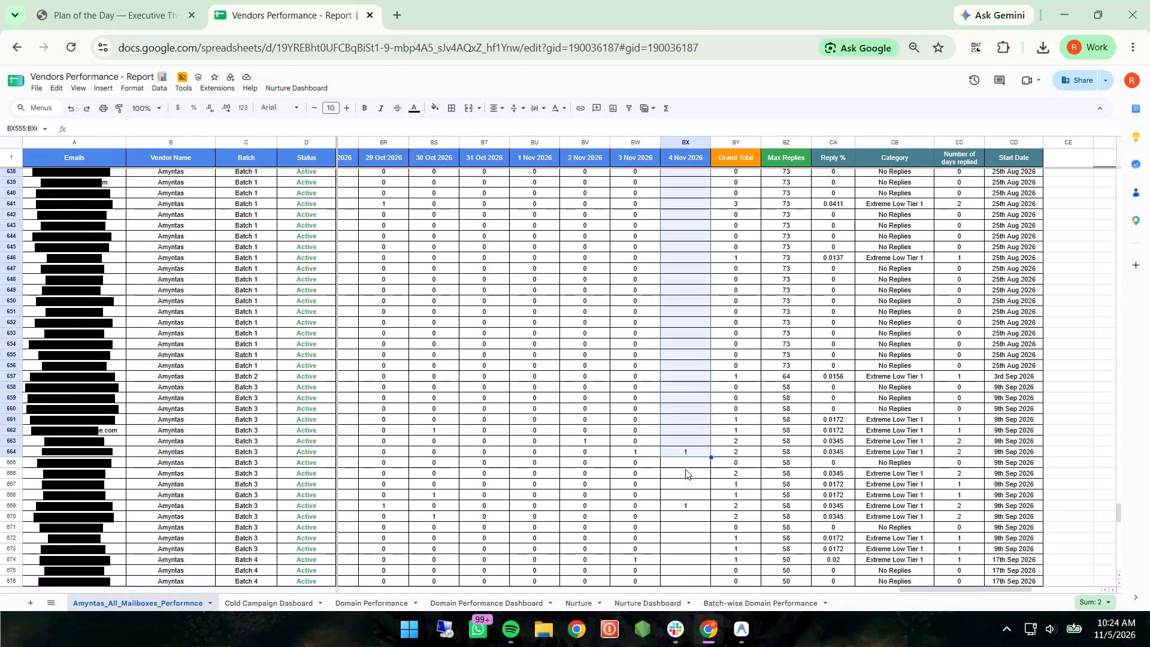
{"action": "key", "text": "shift+Up"}
{"action": "key", "text": "ctrl+v"}
{"action": "scroll", "coordinate": [685, 469], "scroll_direction": "up", "scroll_amount": 5}
{"action": "scroll", "coordinate": [685, 469], "scroll_direction": "down", "scroll_amount": 1}
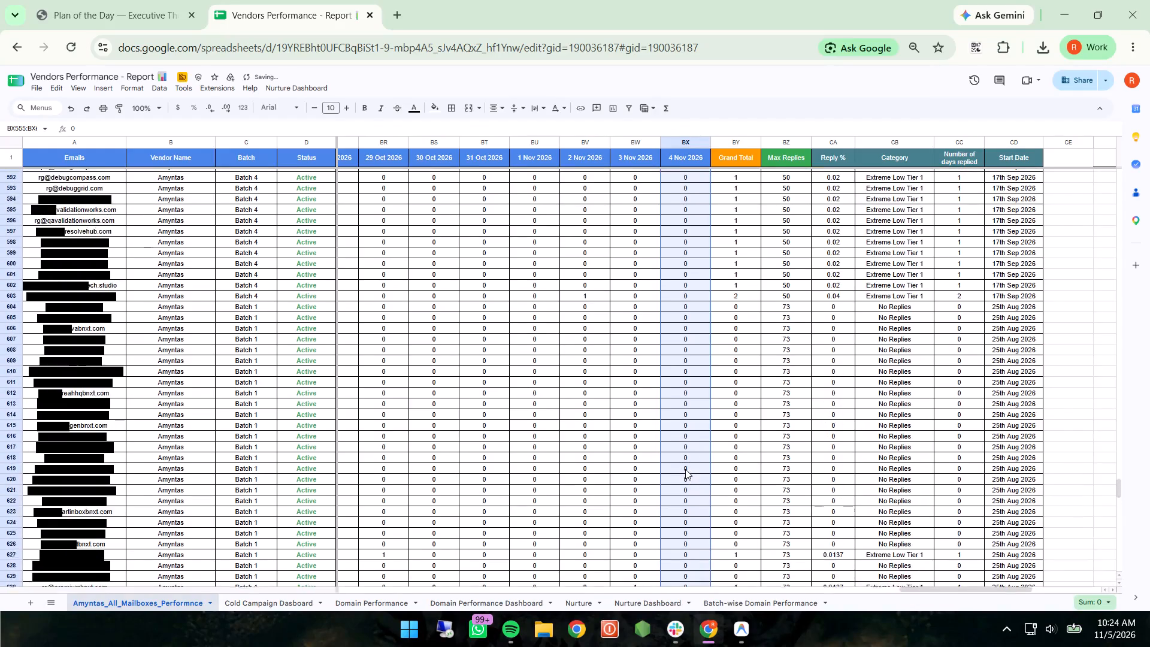
Fill the blank 4 Nov 2026 cells in rows 665 to 668 with the copied 0.
{"action": "scroll", "coordinate": [685, 469], "scroll_direction": "down", "scroll_amount": 1}
{"action": "left_click", "coordinate": [682, 220]}
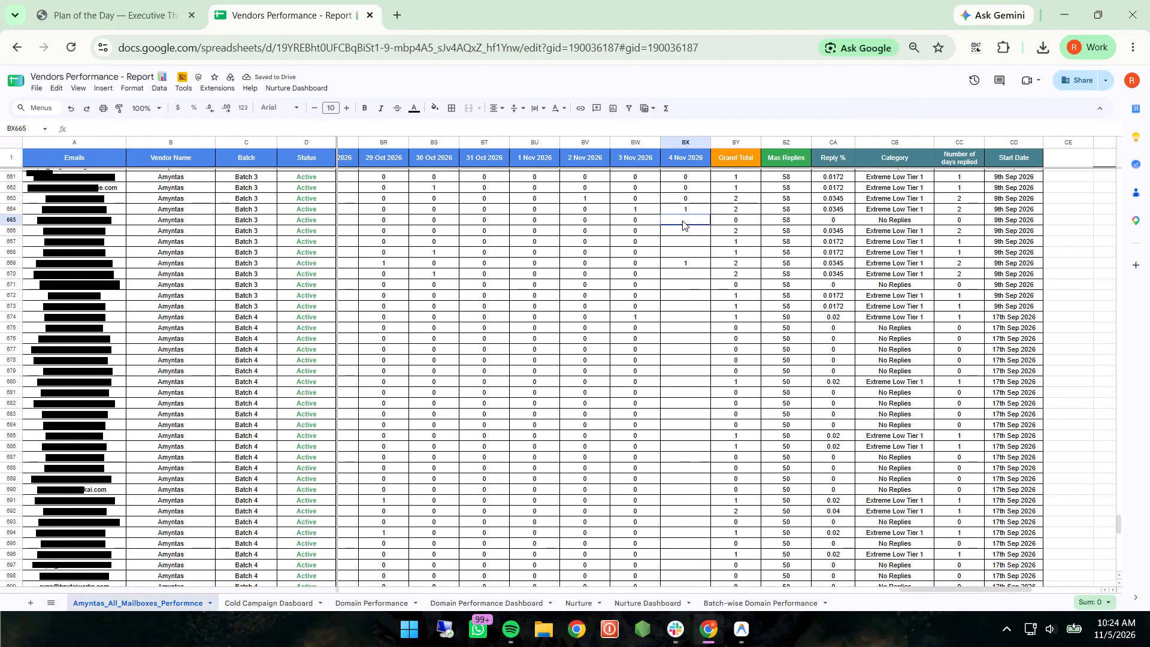
{"action": "key", "text": "shift+Down"}
{"action": "key", "text": "shift+Down"}
{"action": "key", "text": "shift+Down"}
{"action": "key", "text": "ctrl+v"}
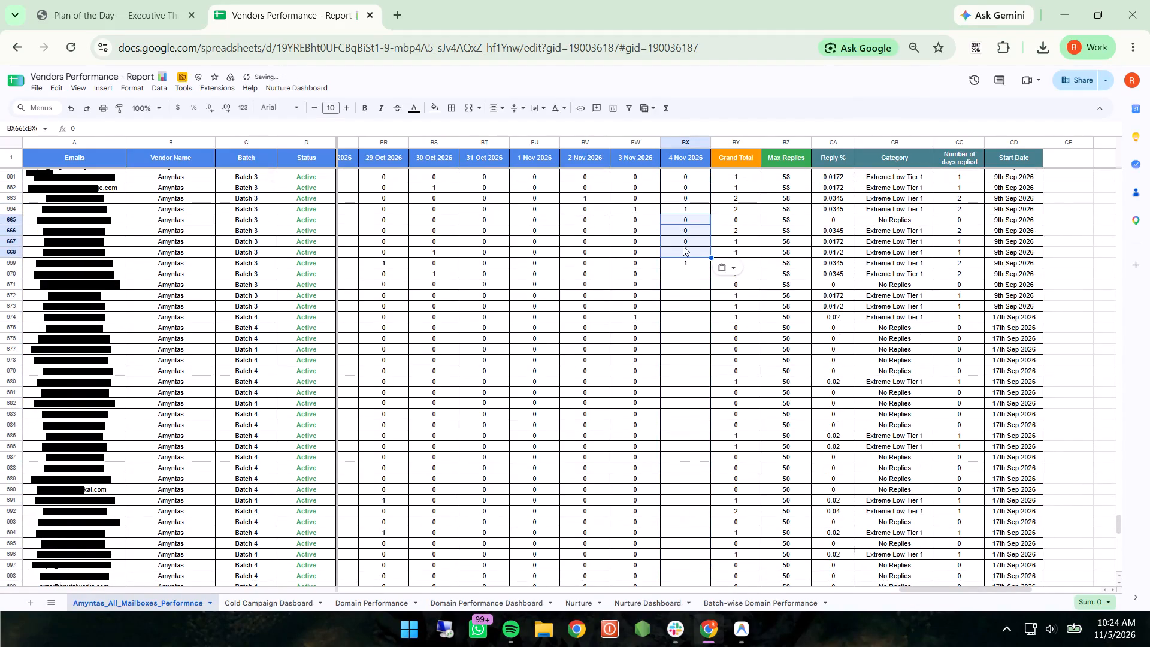
Fill the blank 4 Nov 2026 cells in rows 670 to 712 with the copied 0.
{"action": "left_click", "coordinate": [683, 273]}
{"action": "scroll", "coordinate": [683, 273], "scroll_direction": "down", "scroll_amount": 1}
{"action": "key", "text": "shift+Down"}
{"action": "key", "text": "shift+Down"}
{"action": "key", "text": "shift+Down"}
{"action": "key", "text": "shift+Down"}
{"action": "key", "text": "shift+Down"}
{"action": "key", "text": "shift+Down"}
{"action": "key", "text": "shift+Down"}
{"action": "key", "text": "shift+Down"}
{"action": "key", "text": "shift+Down"}
{"action": "key", "text": "shift+Down"}
{"action": "key", "text": "shift+Down"}
{"action": "key", "text": "shift+Down"}
{"action": "key", "text": "shift+Down"}
{"action": "key", "text": "shift+Down"}
{"action": "key", "text": "shift+Down"}
{"action": "key", "text": "shift+Down"}
{"action": "key", "text": "shift+Down"}
{"action": "key", "text": "shift+Down"}
{"action": "key", "text": "shift+Down"}
{"action": "key", "text": "shift+Down"}
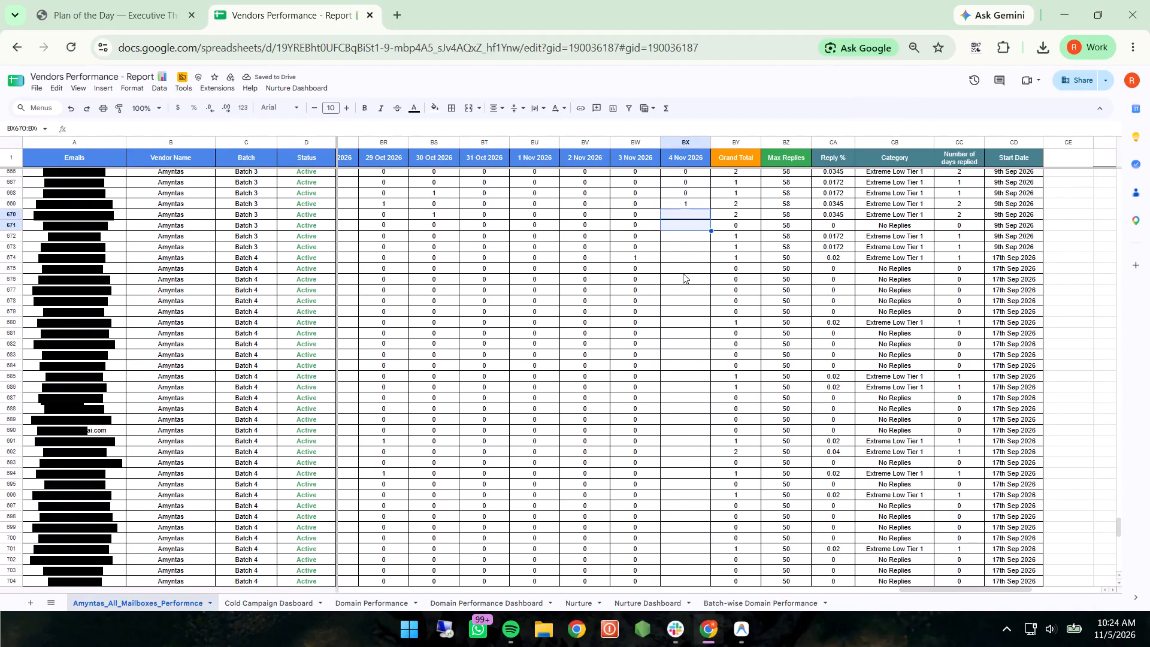
{"action": "key", "text": "shift+Down"}
{"action": "key", "text": "shift+Up"}
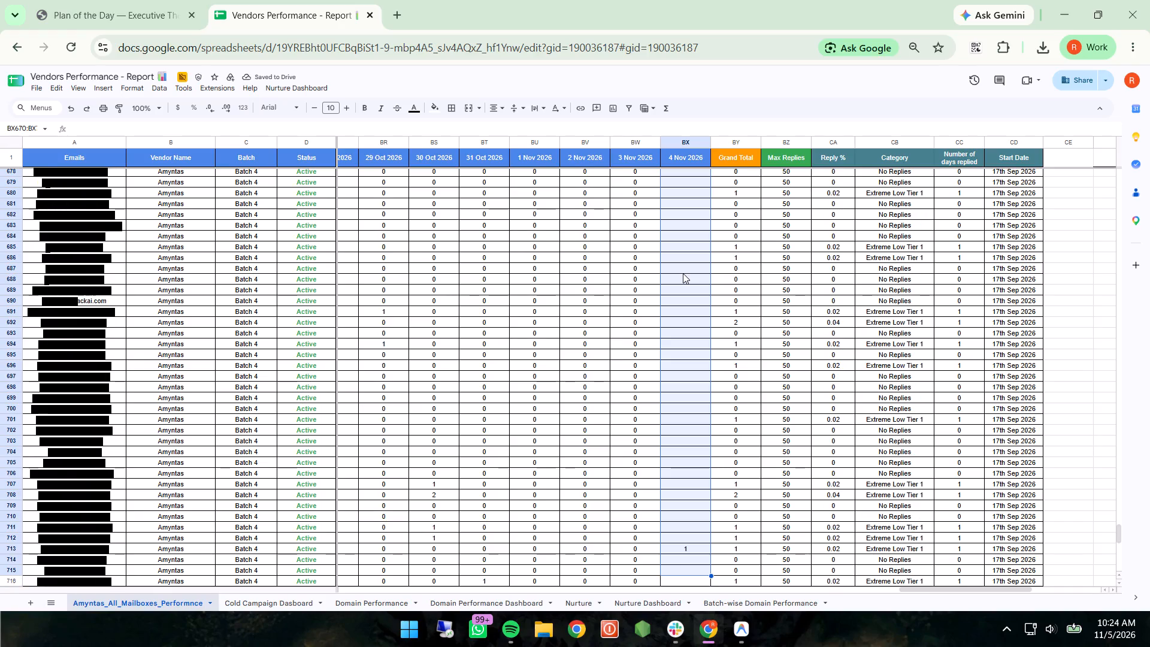
{"action": "key", "text": "shift+Up"}
{"action": "key", "text": "shift+Up"}
{"action": "key", "text": "shift+Up"}
{"action": "key", "text": "ctrl+v"}
Fill the blank 4 Nov 2026 cells in rows 714 to 723 with the copied 0.
{"action": "scroll", "coordinate": [683, 273], "scroll_direction": "right", "scroll_amount": 1}
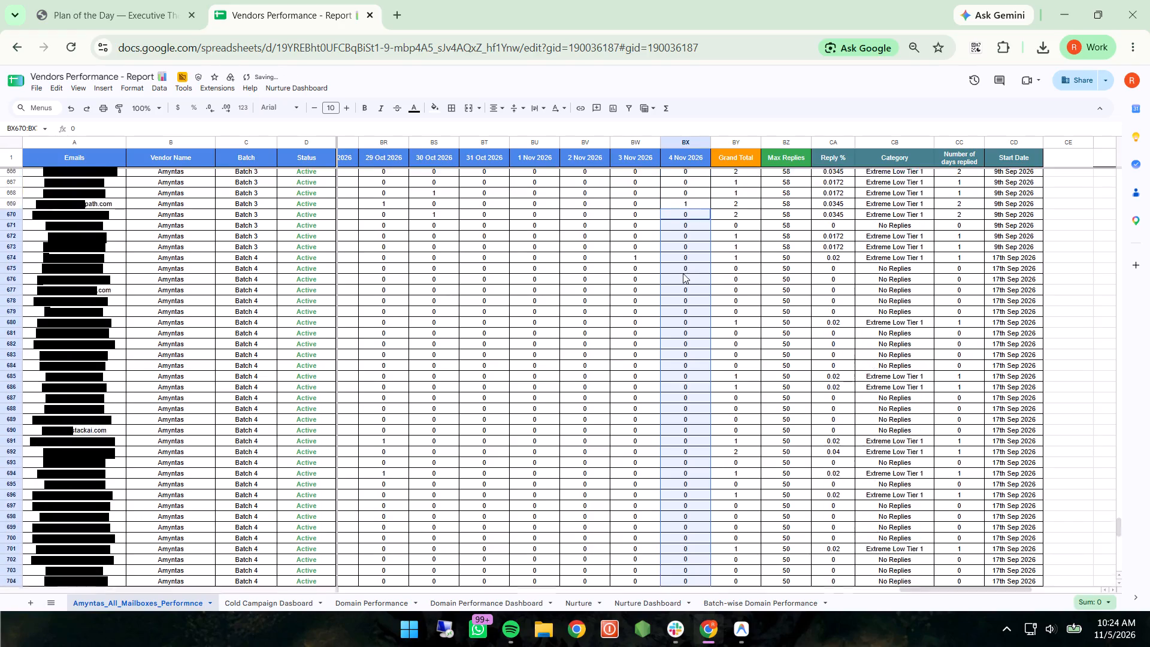
{"action": "scroll", "coordinate": [683, 273], "scroll_direction": "right", "scroll_amount": 1}
{"action": "scroll", "coordinate": [683, 273], "scroll_direction": "down", "scroll_amount": 2}
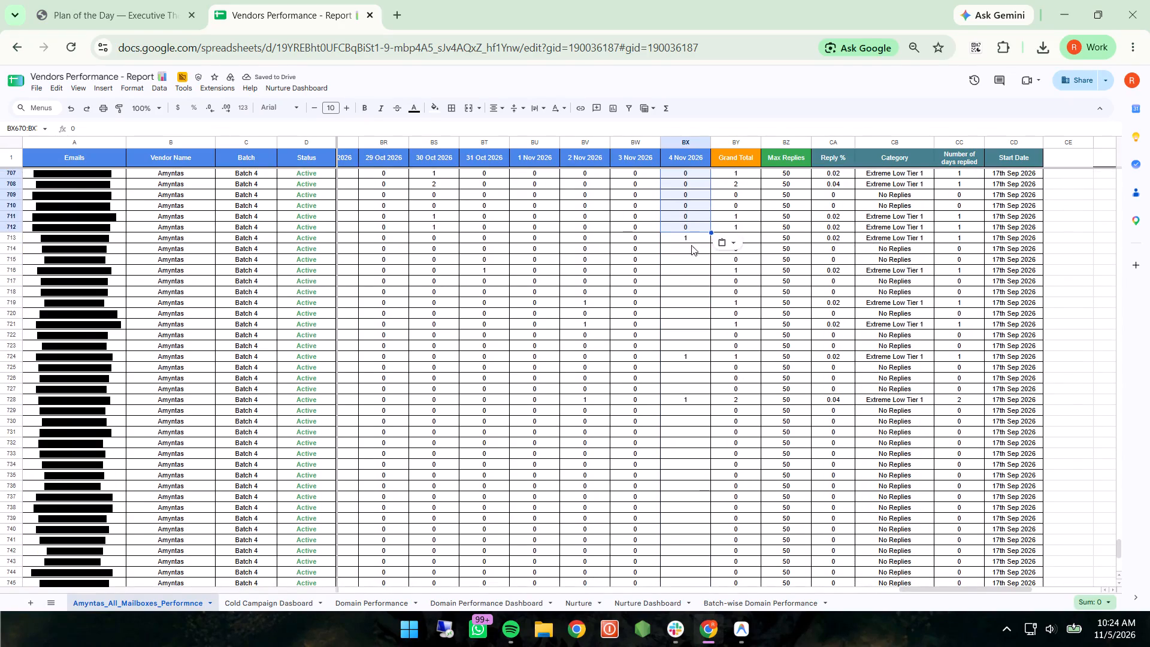
{"action": "left_click", "coordinate": [689, 250]}
{"action": "key", "text": "shift+Down"}
{"action": "key", "text": "shift+Down"}
{"action": "key", "text": "shift+Down"}
{"action": "key", "text": "shift+Down"}
{"action": "key", "text": "shift+Down"}
{"action": "key", "text": "shift+Down"}
{"action": "key", "text": "shift+Down"}
{"action": "key", "text": "shift+Down"}
{"action": "key", "text": "shift+Down"}
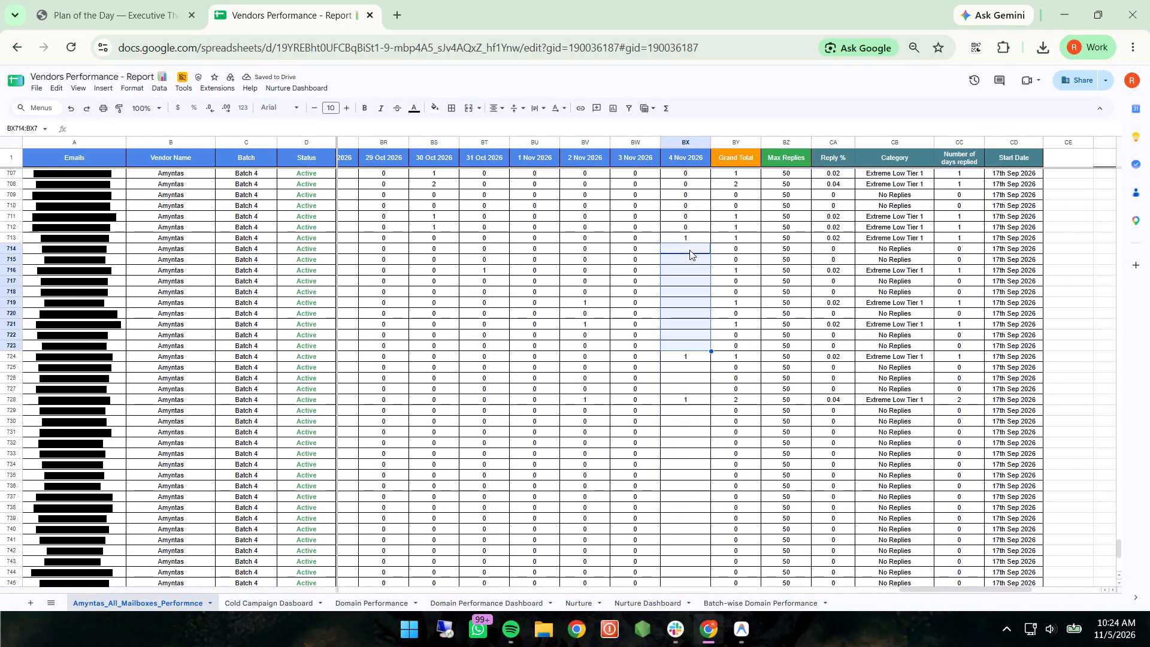
{"action": "key", "text": "ctrl+v"}
Fill the blank 4 Nov 2026 cells in rows 725 to 727 with the copied 0.
{"action": "left_click", "coordinate": [666, 369]}
{"action": "key", "text": "shift+Down"}
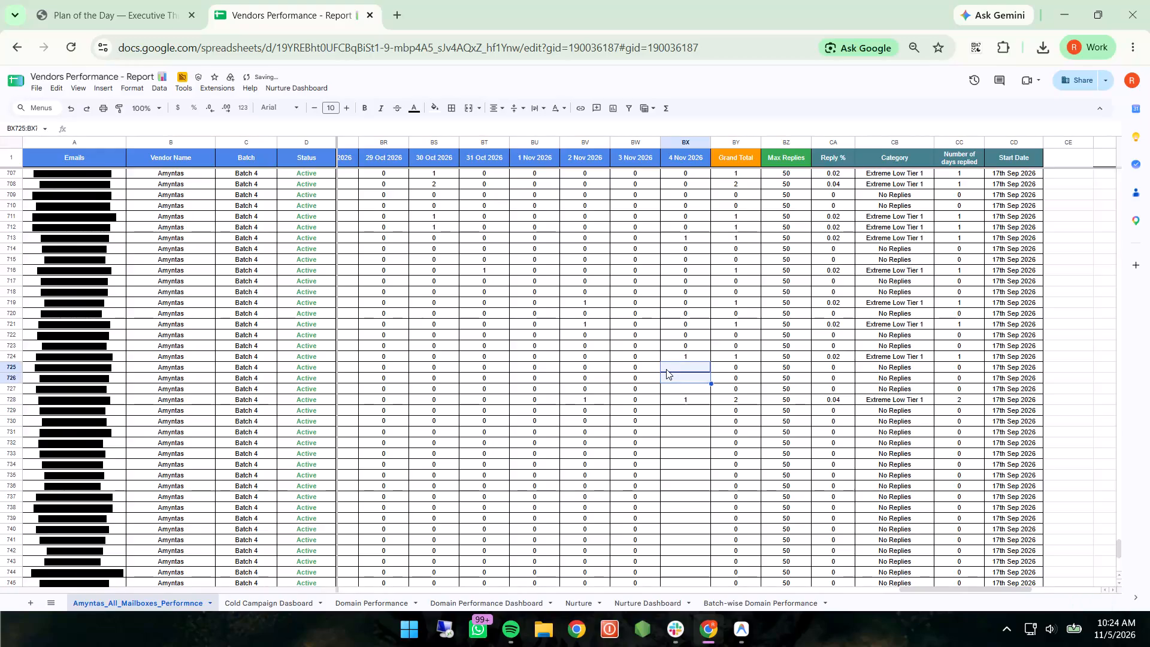
{"action": "key", "text": "shift+Down"}
{"action": "key", "text": "ctrl+v"}
Fill the blank 4 Nov 2026 cells in rows 729 to 762 with the copied 0.
{"action": "left_click", "coordinate": [676, 410]}
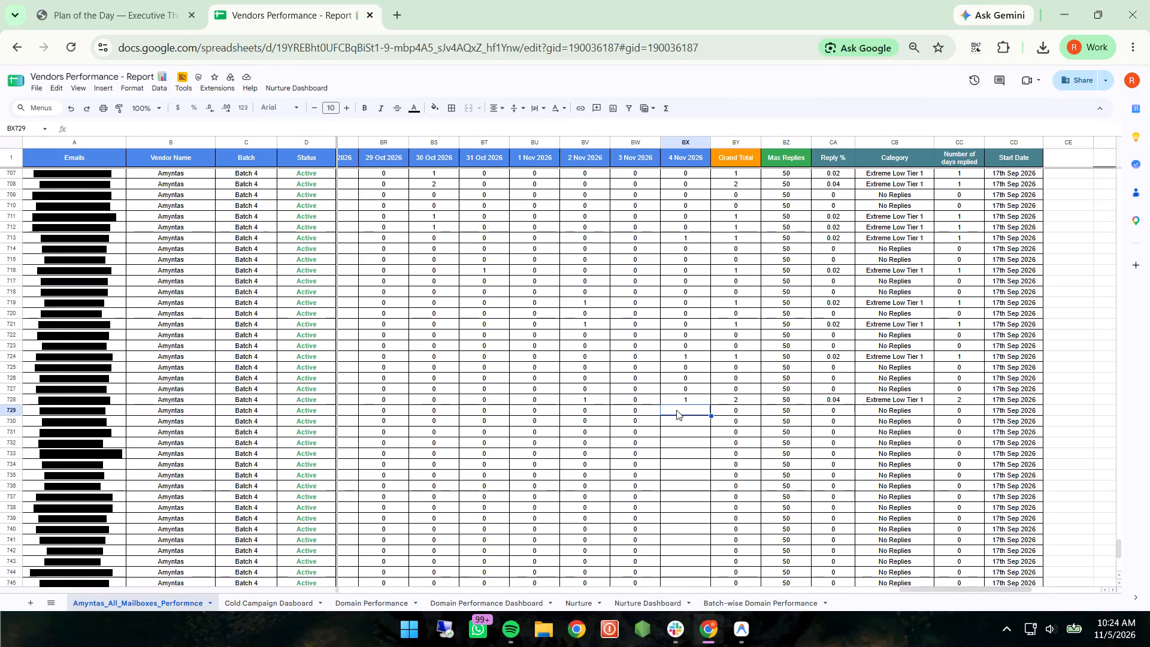
{"action": "key", "text": "shift+Down"}
{"action": "key", "text": "shift+Down"}
{"action": "key", "text": "shift+Down"}
{"action": "key", "text": "shift+Down"}
{"action": "key", "text": "shift+Down"}
{"action": "key", "text": "shift+Down"}
{"action": "key", "text": "shift+Down"}
{"action": "key", "text": "shift+Down"}
{"action": "key", "text": "shift+Down"}
{"action": "key", "text": "shift+Down"}
{"action": "key", "text": "shift+Down"}
{"action": "key", "text": "shift+Down"}
{"action": "key", "text": "shift+Down"}
{"action": "key", "text": "shift+Down"}
{"action": "key", "text": "shift+Down"}
{"action": "key", "text": "shift+Down"}
{"action": "key", "text": "shift+Down"}
{"action": "key", "text": "shift+Down"}
{"action": "key", "text": "shift+Down"}
{"action": "key", "text": "shift+Down"}
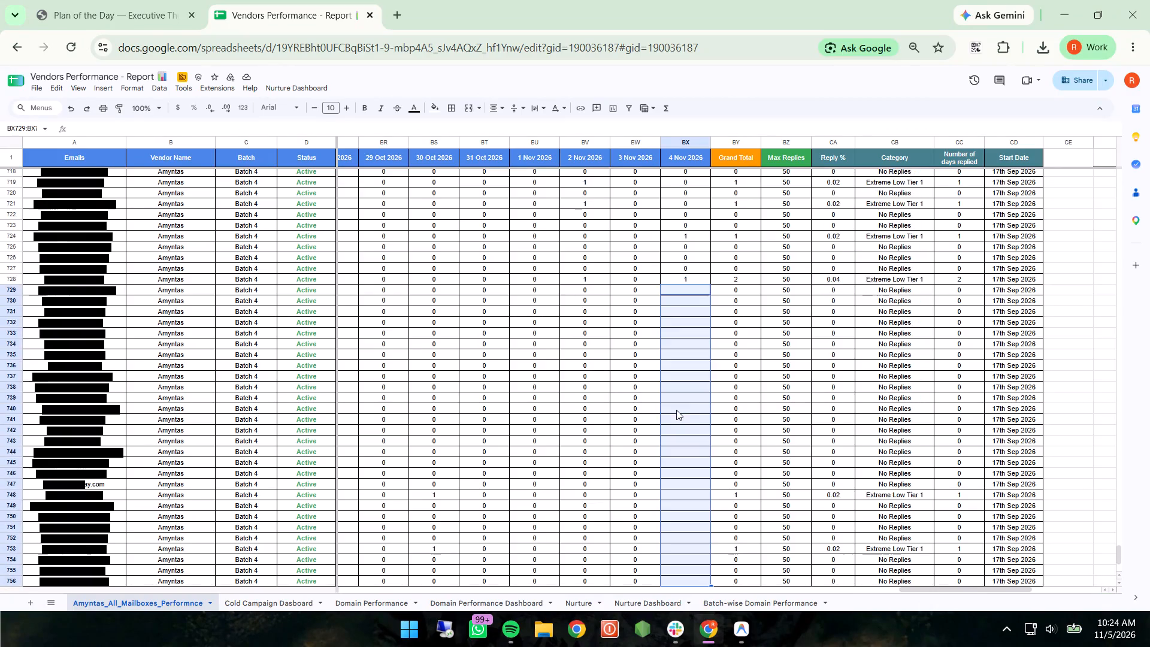
{"action": "key", "text": "shift+Down"}
{"action": "key", "text": "shift+Down"}
{"action": "key", "text": "shift+Down"}
{"action": "key", "text": "shift+Down"}
{"action": "key", "text": "shift+Down"}
{"action": "key", "text": "shift+Down"}
{"action": "key", "text": "shift+Down"}
{"action": "key", "text": "shift+Down"}
{"action": "key", "text": "shift+Down"}
{"action": "key", "text": "shift+Down"}
{"action": "key", "text": "shift+Down"}
{"action": "key", "text": "shift+Down"}
{"action": "key", "text": "shift+Down"}
{"action": "key", "text": "shift+Down"}
{"action": "key", "text": "shift+Down"}
{"action": "key", "text": "shift+Down"}
{"action": "key", "text": "shift+Down"}
{"action": "key", "text": "shift+Up"}
{"action": "key", "text": "shift+Up"}
{"action": "key", "text": "shift+Up"}
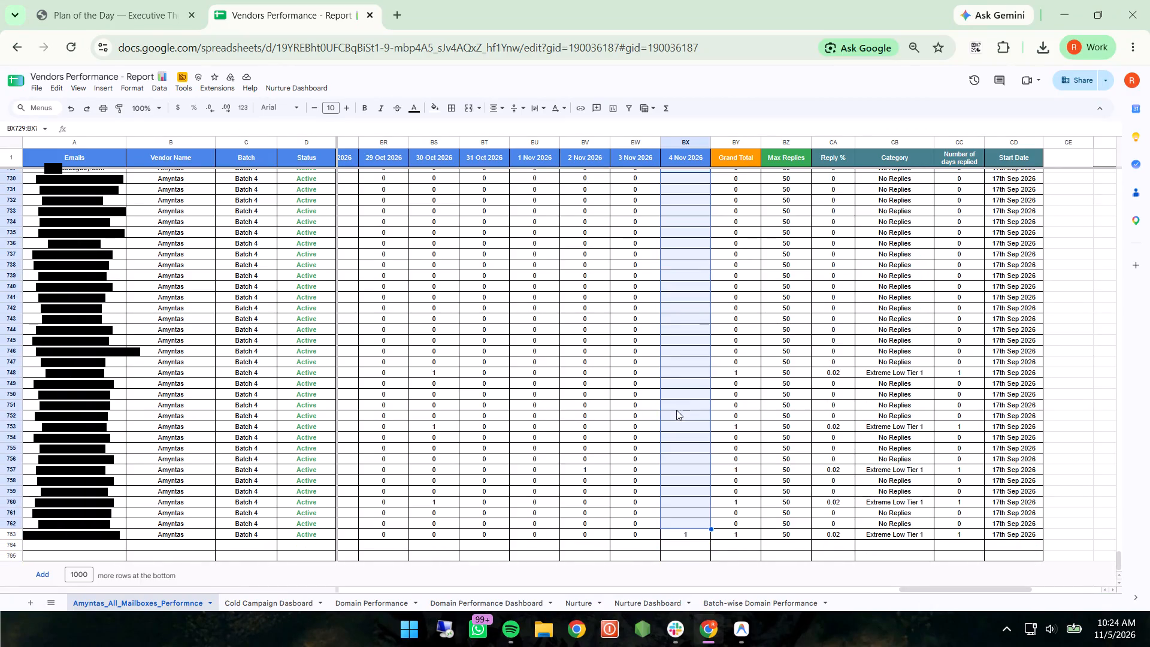
{"action": "key", "text": "ctrl+v"}
Check the sum of the whole 4 Nov 2026 column from row 2 to row 763 and the first Grand Total formula.
{"action": "scroll", "coordinate": [676, 410], "scroll_direction": "up", "scroll_amount": 20}
{"action": "scroll", "coordinate": [676, 410], "scroll_direction": "up", "scroll_amount": 5}
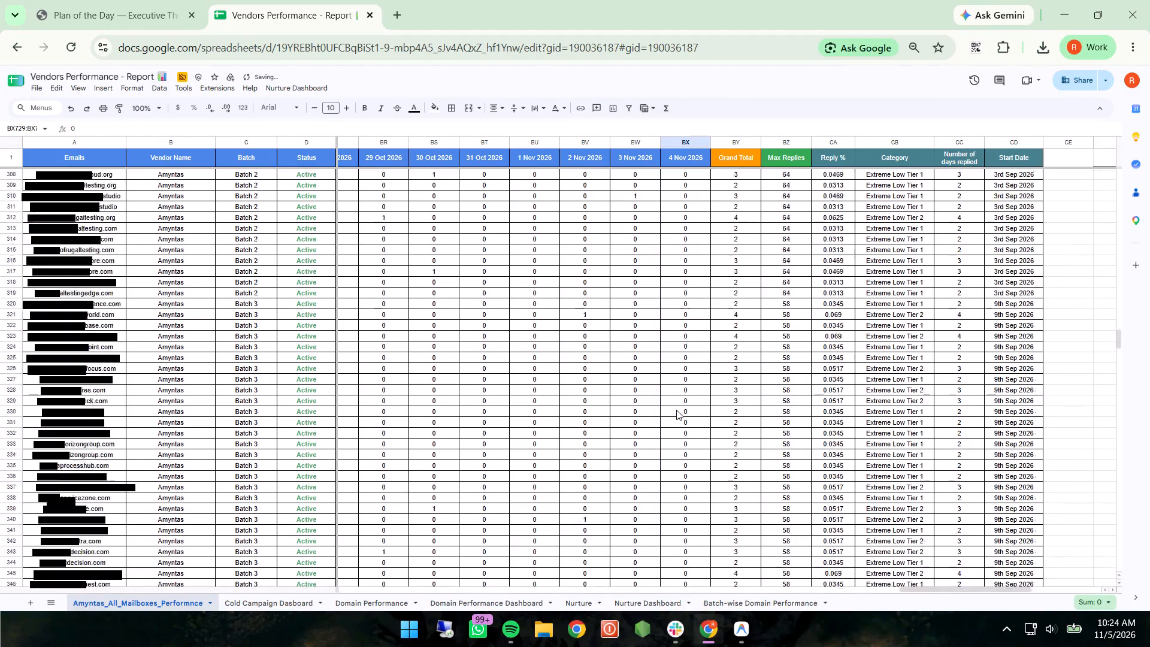
{"action": "scroll", "coordinate": [676, 410], "scroll_direction": "up", "scroll_amount": 8}
{"action": "left_click", "coordinate": [699, 173]}
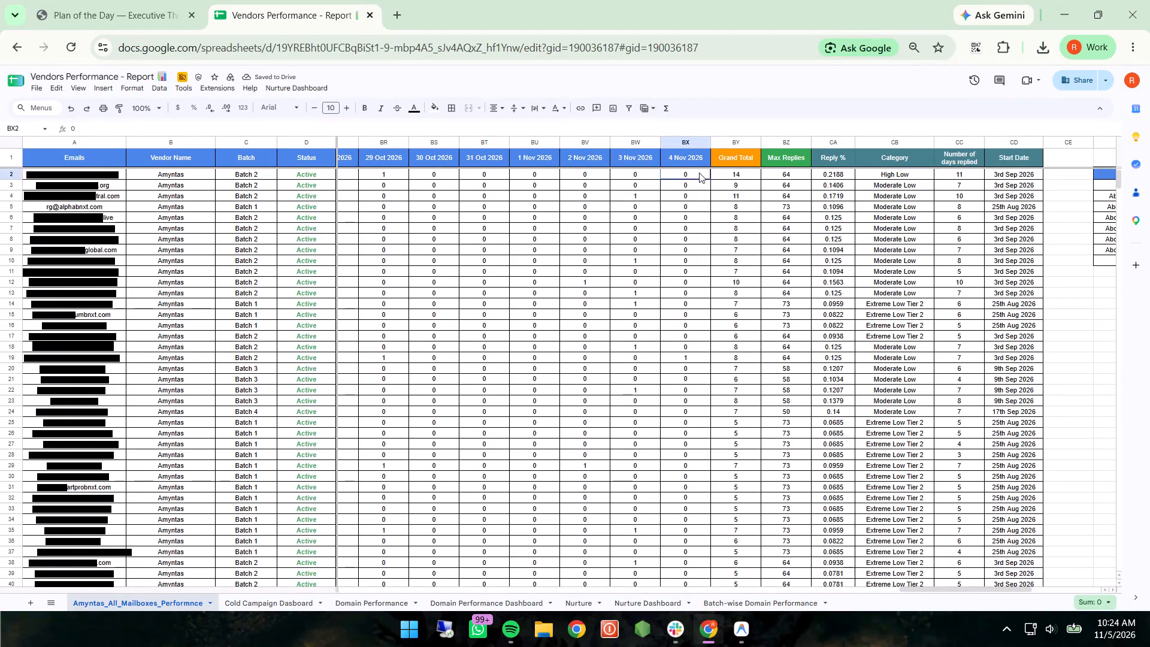
{"action": "key", "text": "ctrl+shift+Down"}
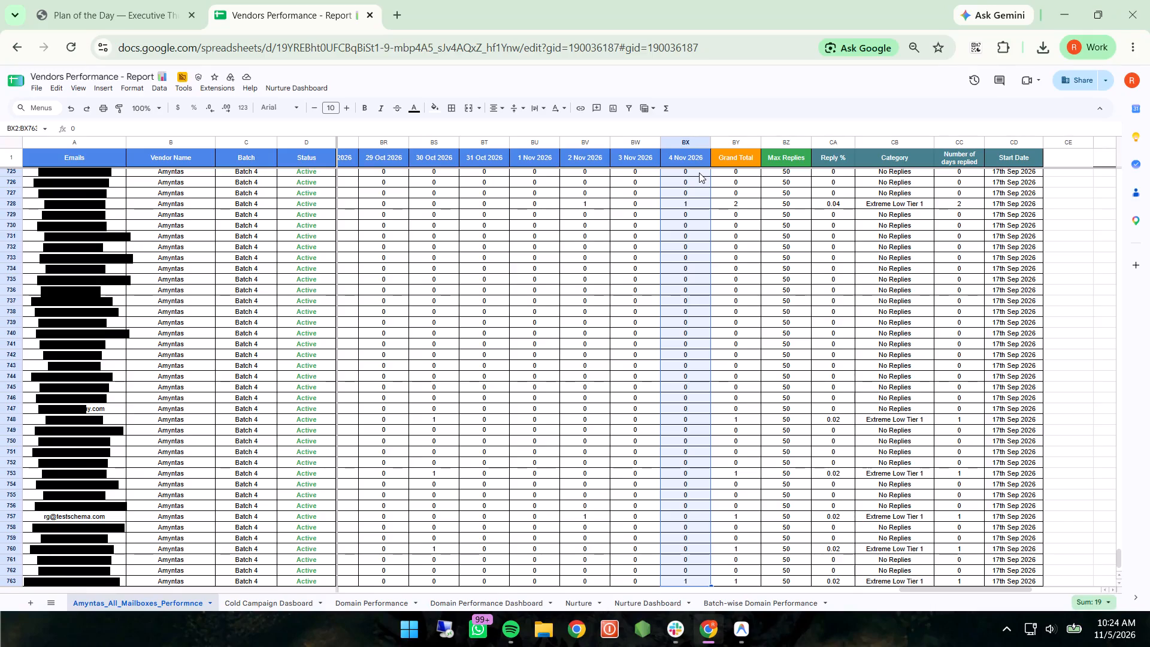
{"action": "scroll", "coordinate": [699, 173], "scroll_direction": "up", "scroll_amount": 20}
{"action": "scroll", "coordinate": [699, 173], "scroll_direction": "up", "scroll_amount": 18}
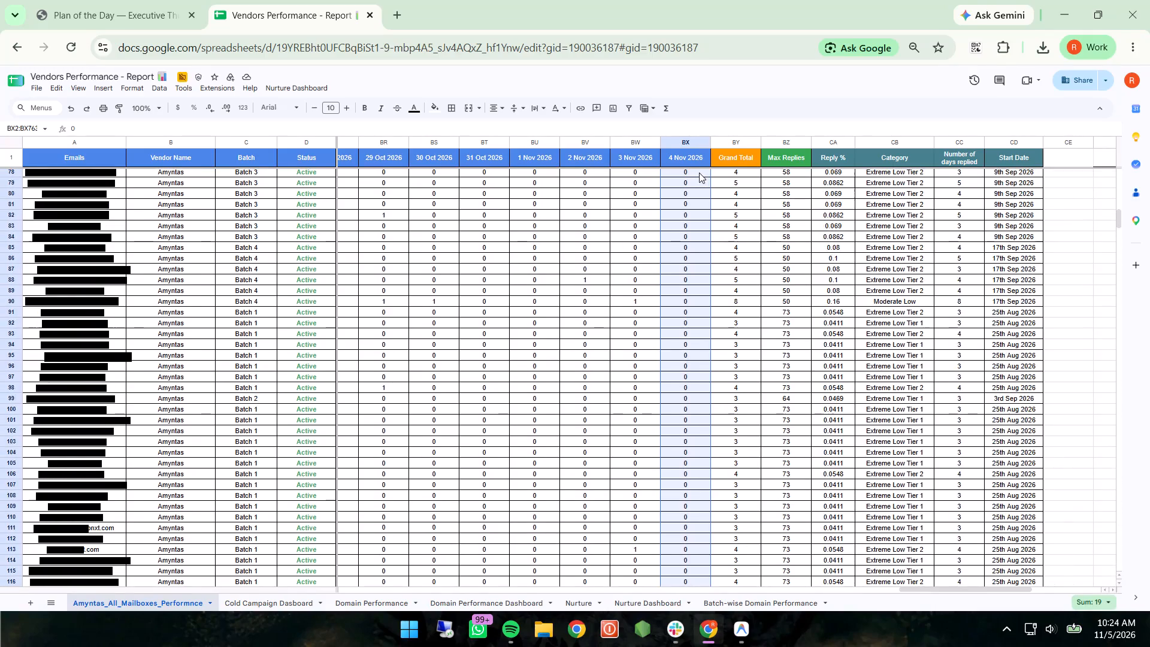
{"action": "left_click", "coordinate": [711, 173]}
{"action": "left_click", "coordinate": [725, 177]}
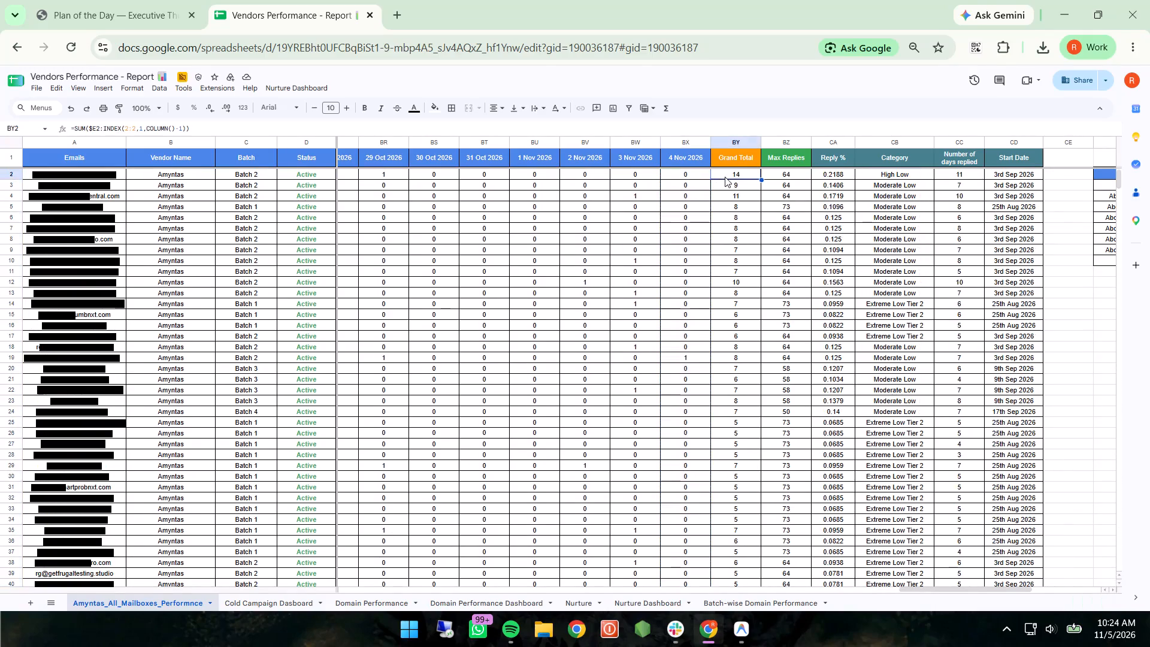
{"action": "left_click", "coordinate": [698, 174]}
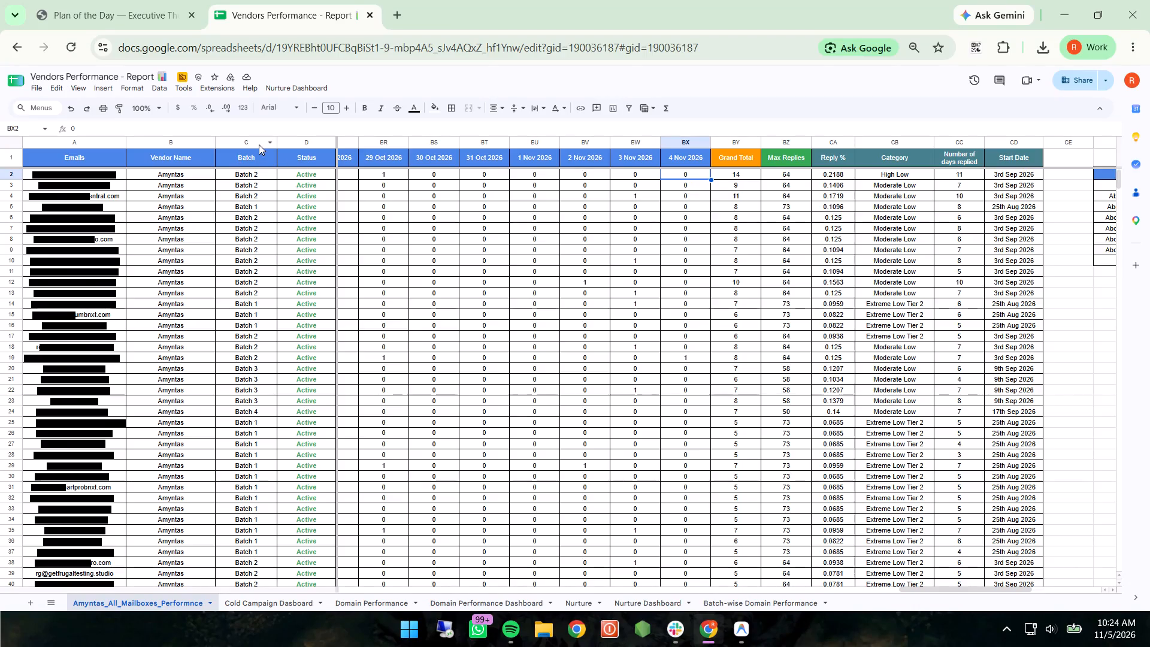
Add a filter on the Batch column showing only Batch 1 and check the sum of its 4 Nov 2026 replies.
{"action": "left_click", "coordinate": [256, 143]}
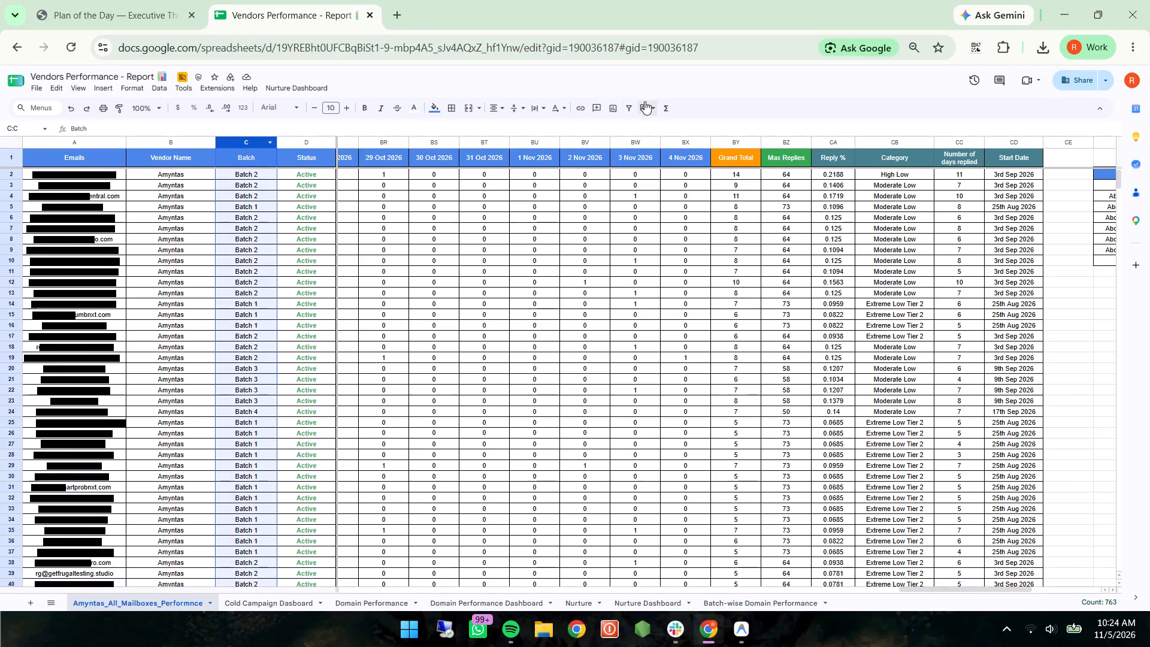
{"action": "left_click", "coordinate": [630, 104]}
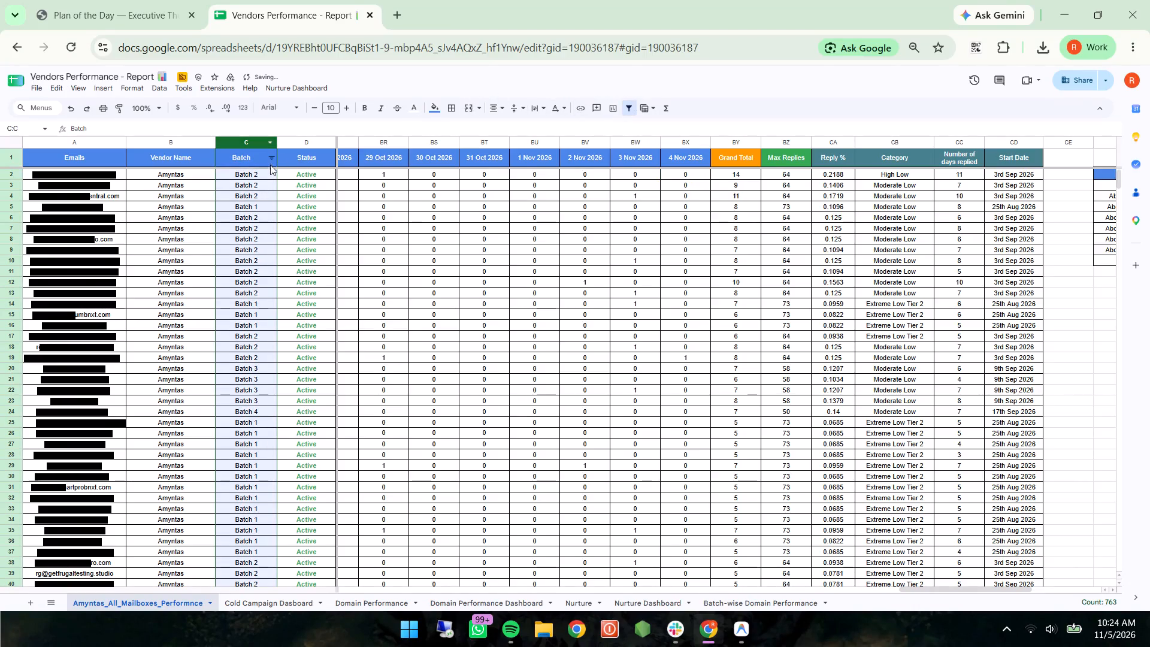
{"action": "left_click", "coordinate": [270, 162]}
{"action": "left_click", "coordinate": [183, 278]}
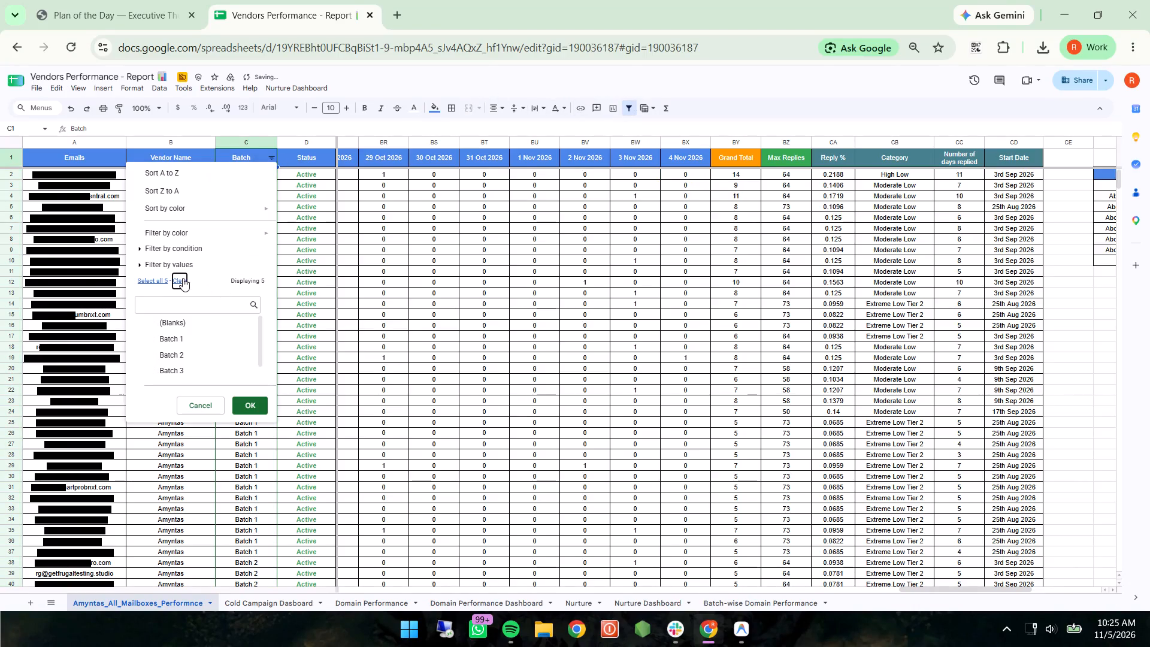
{"action": "left_click", "coordinate": [184, 343]}
{"action": "left_click", "coordinate": [244, 400]}
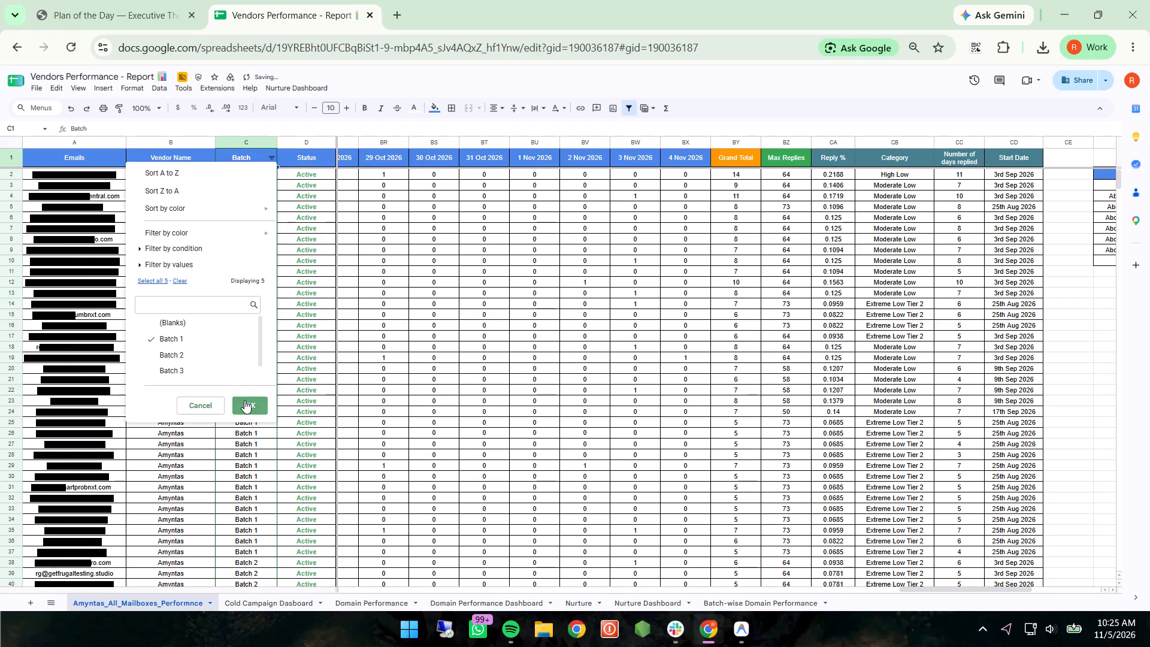
{"action": "scroll", "coordinate": [522, 288], "scroll_direction": "up", "scroll_amount": 13}
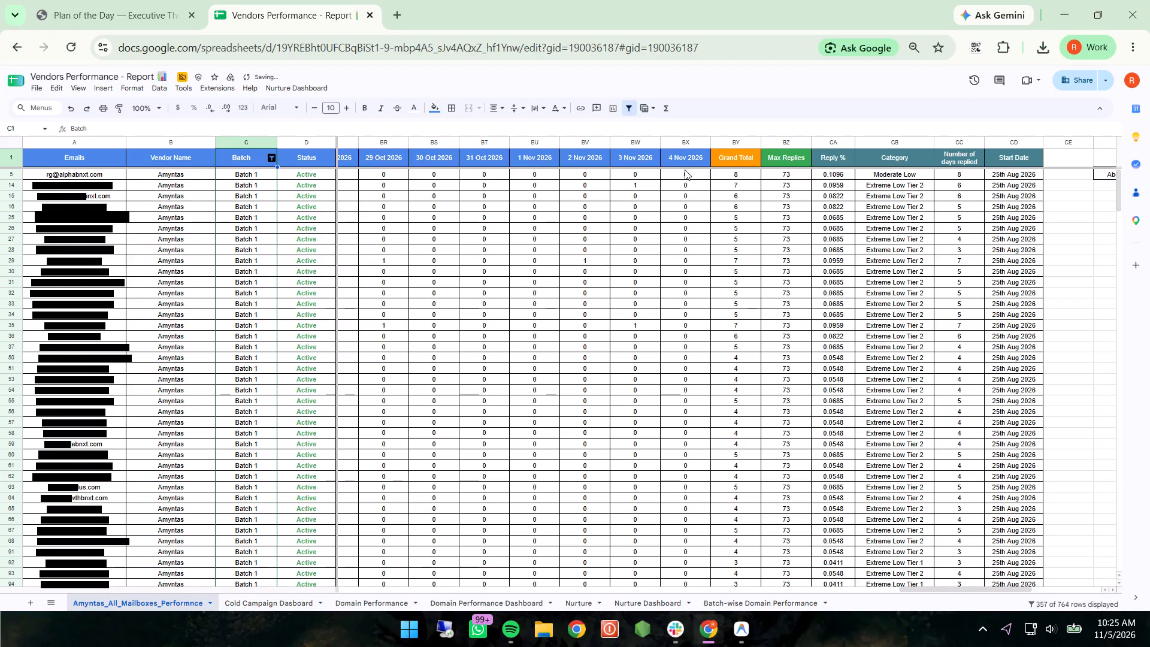
{"action": "left_click", "coordinate": [685, 170]}
{"action": "key", "text": "ctrl+shift+Down"}
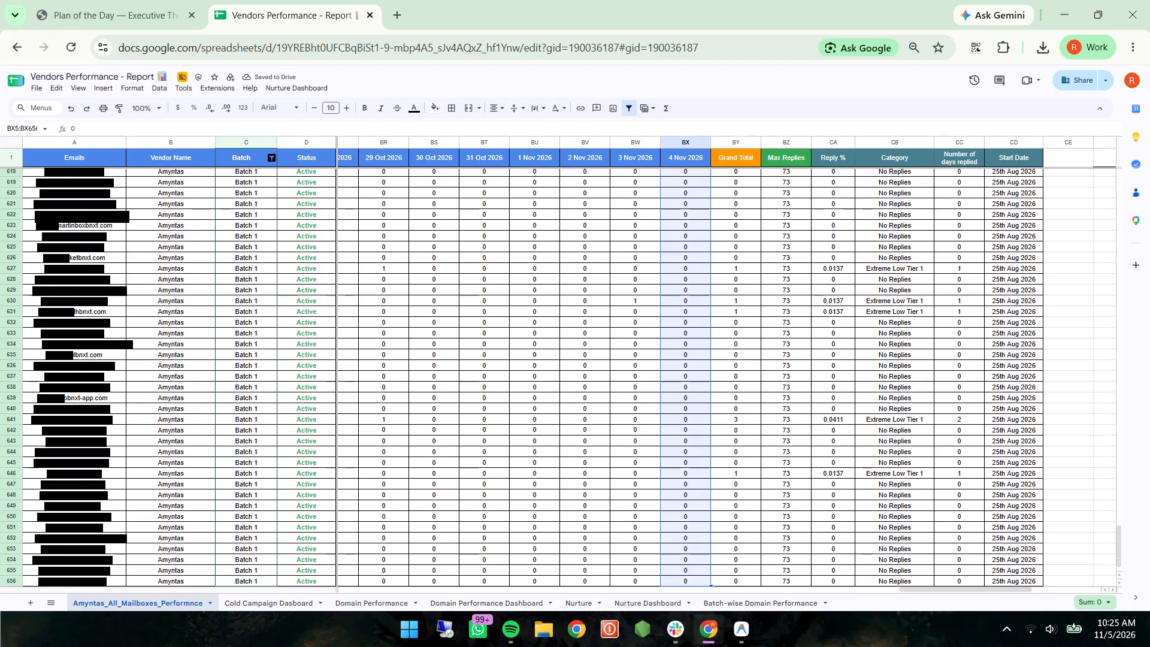
Switch the Batch filter to Batch 2 only and check the sum of its 4 Nov 2026 replies.
{"action": "left_click", "coordinate": [267, 163]}
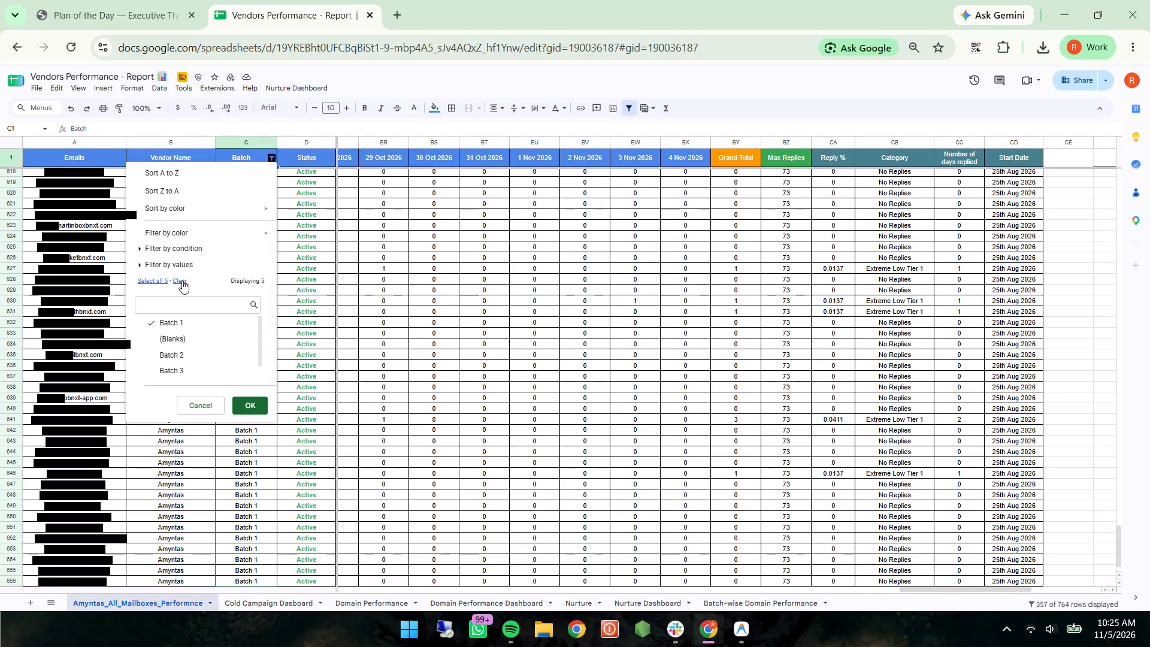
{"action": "left_click", "coordinate": [182, 280]}
{"action": "left_click", "coordinate": [184, 354]}
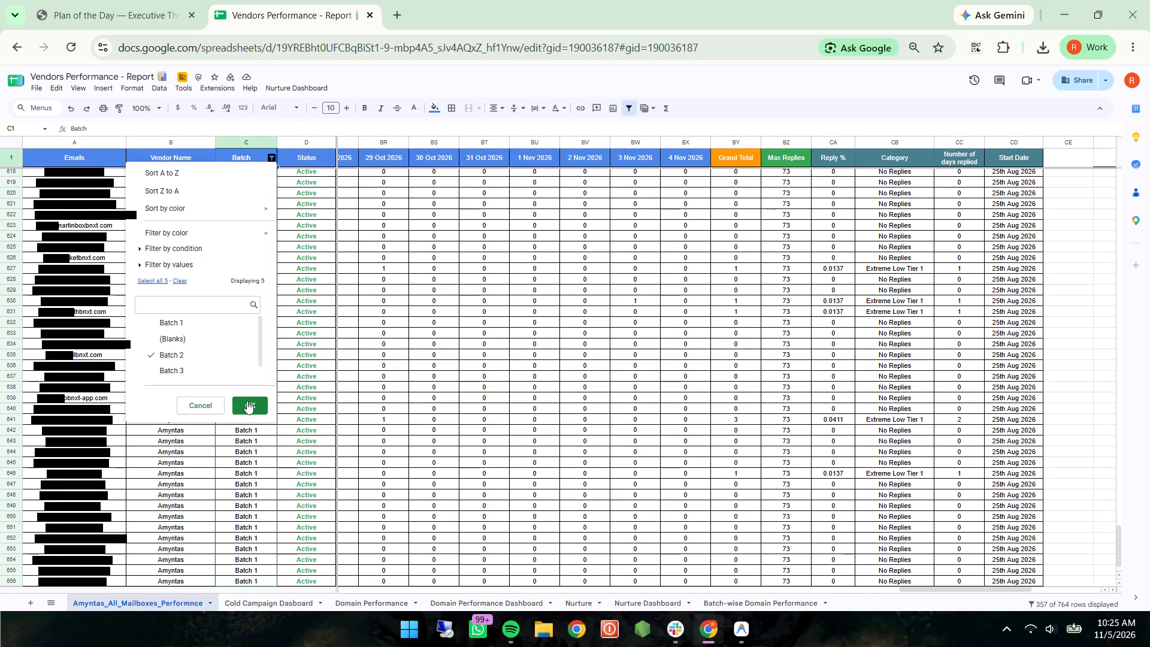
{"action": "left_click", "coordinate": [247, 401]}
{"action": "scroll", "coordinate": [532, 307], "scroll_direction": "up", "scroll_amount": 15}
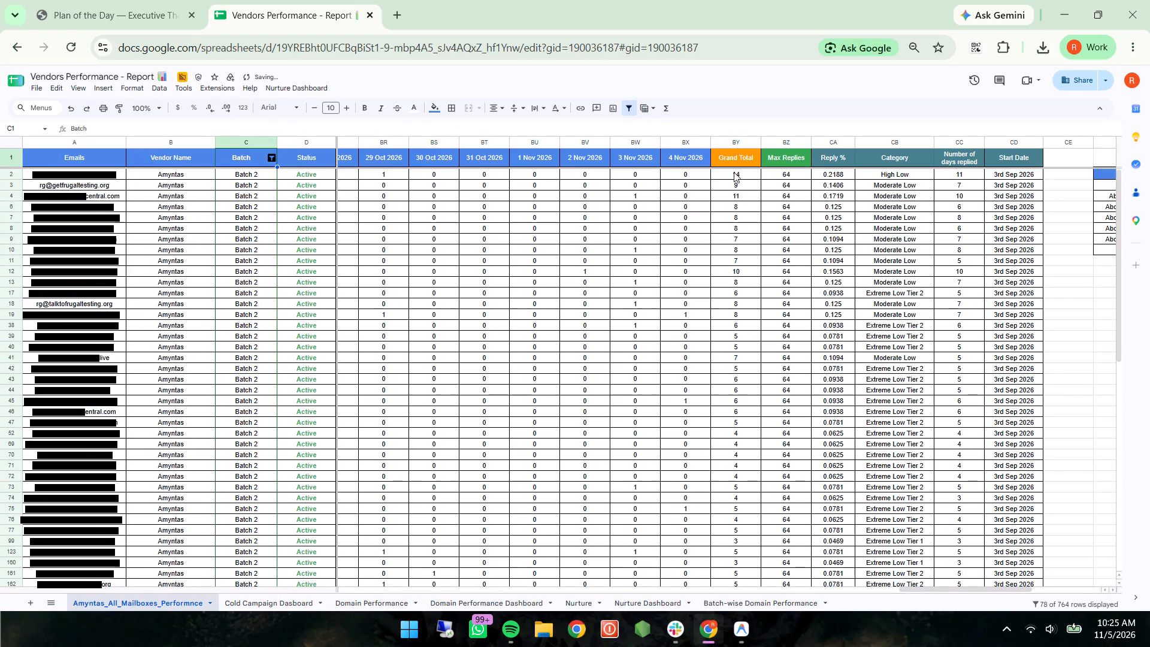
{"action": "left_click", "coordinate": [698, 177]}
{"action": "key", "text": "ctrl+shift+Down"}
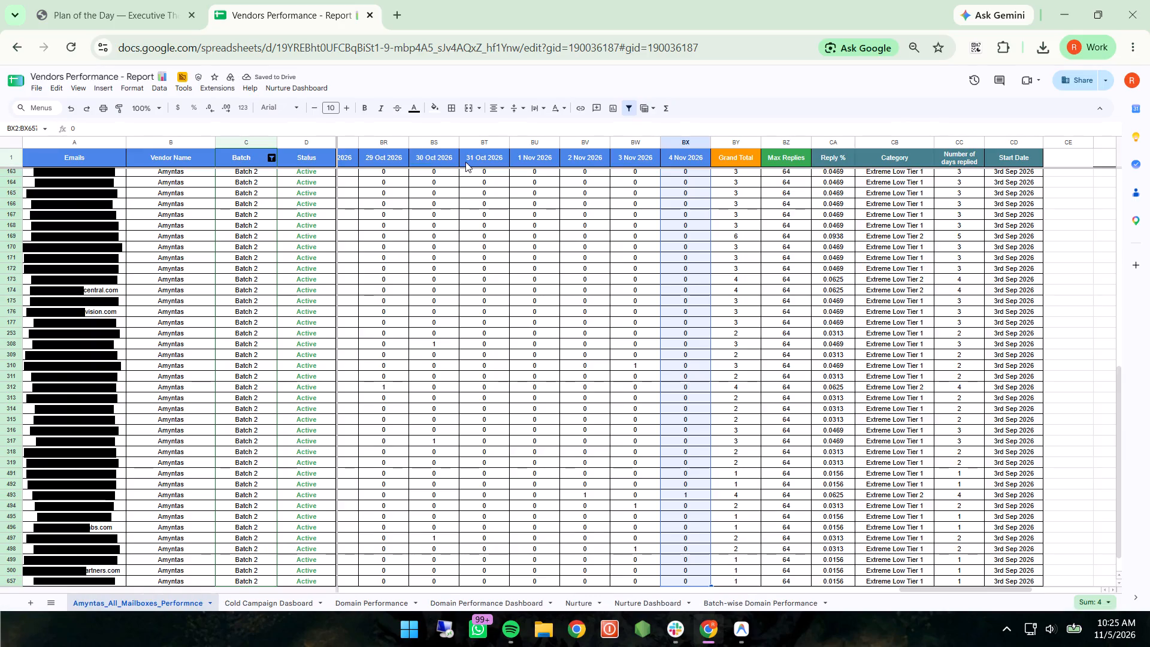
Switch the Batch filter to Batch 3 only and check the sum of its 4 Nov 2026 replies.
{"action": "left_click", "coordinate": [270, 158]}
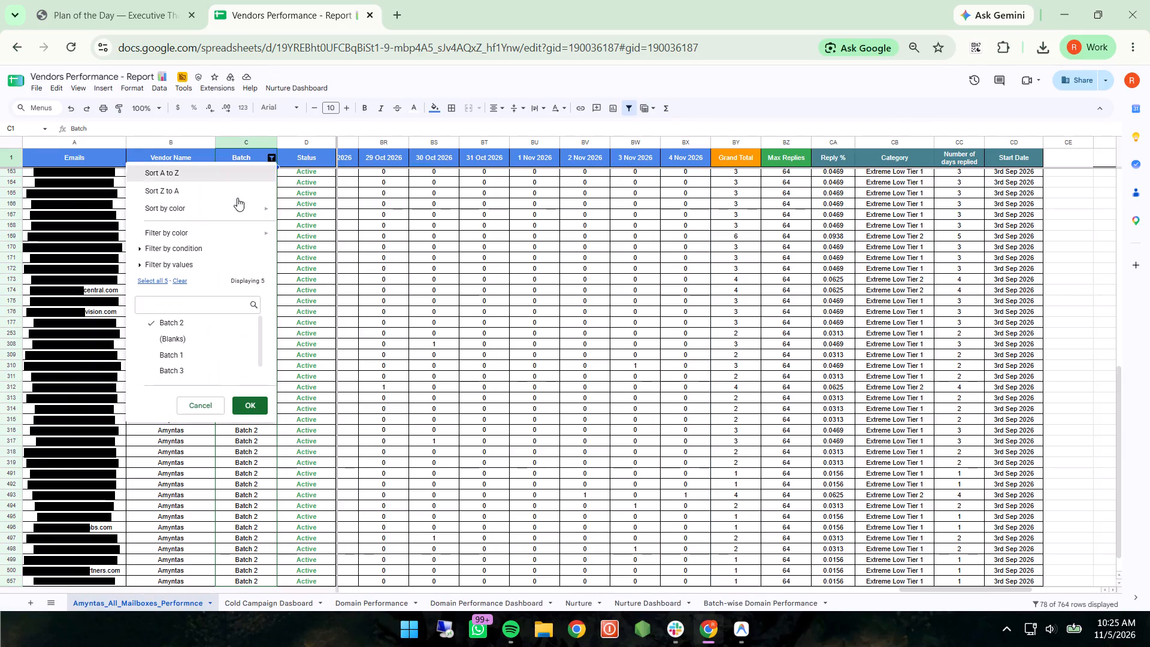
{"action": "left_click", "coordinate": [183, 276]}
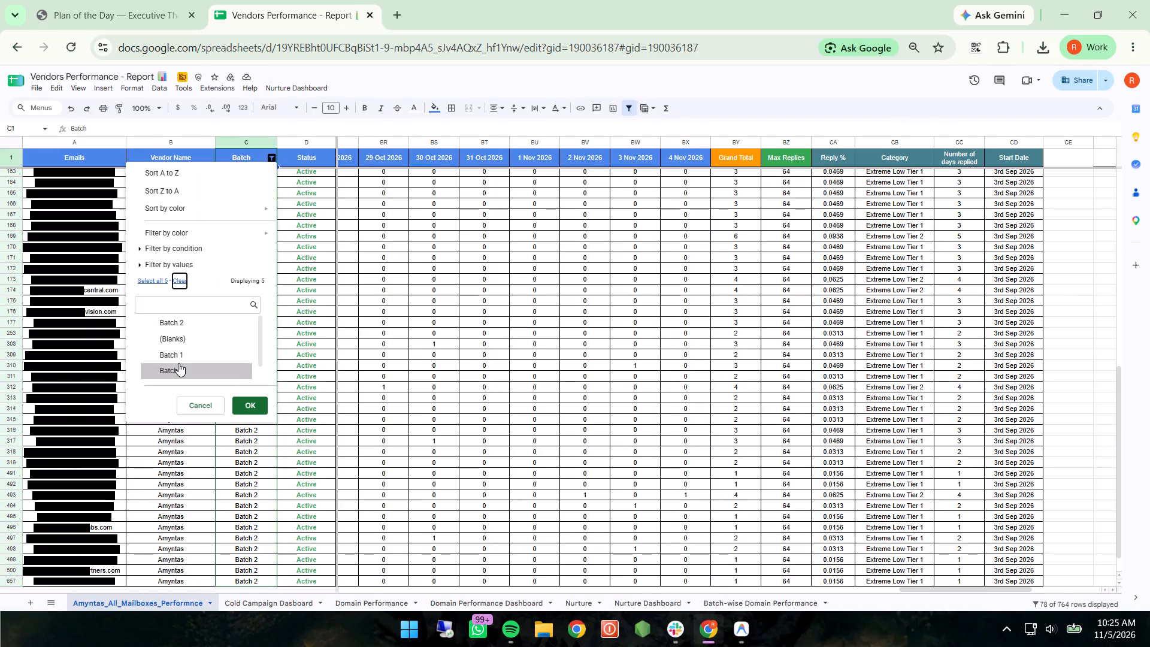
{"action": "left_click", "coordinate": [178, 363]}
{"action": "left_click", "coordinate": [241, 402]}
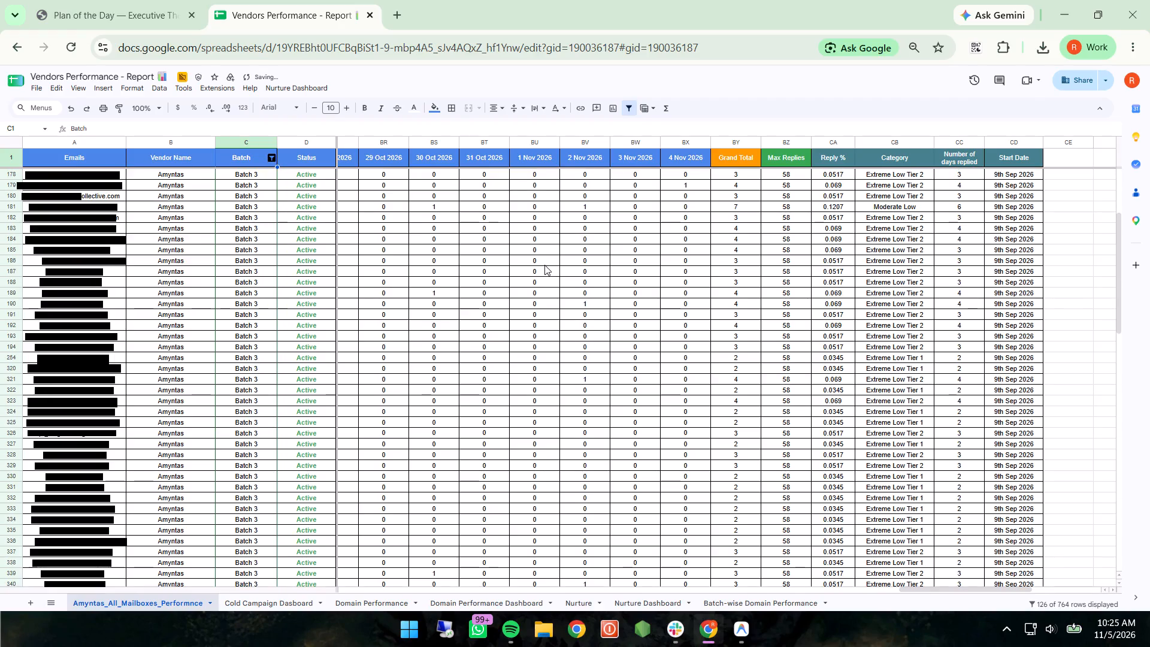
{"action": "scroll", "coordinate": [544, 265], "scroll_direction": "up", "scroll_amount": 15}
{"action": "left_click", "coordinate": [686, 177]}
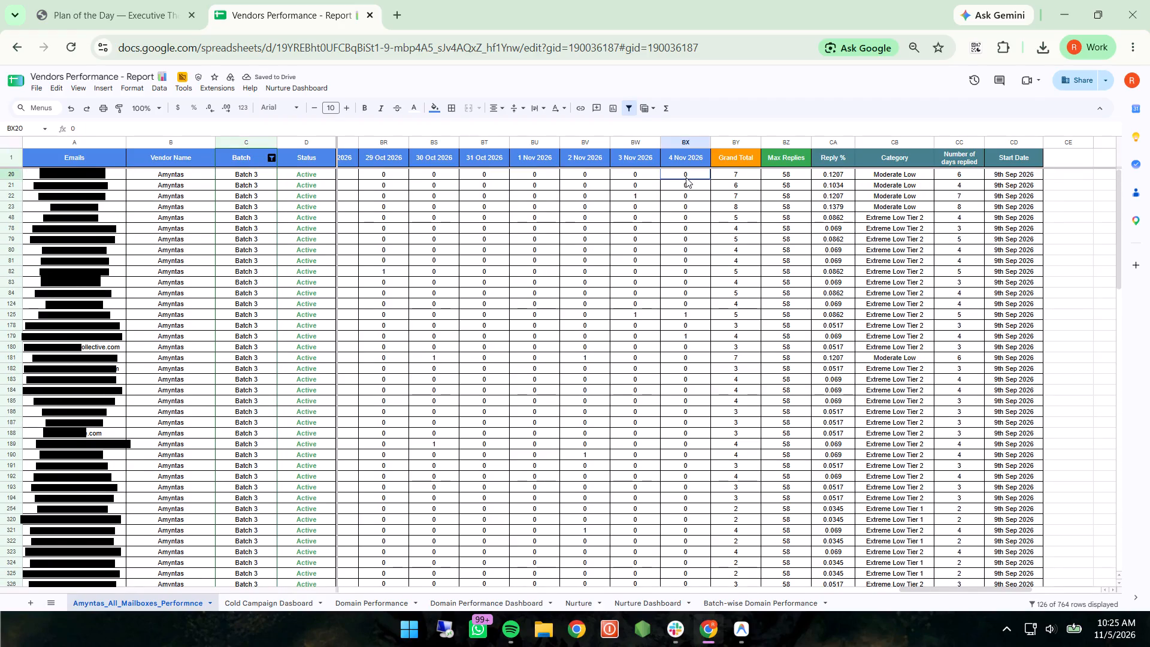
{"action": "key", "text": "ctrl+shift+Down"}
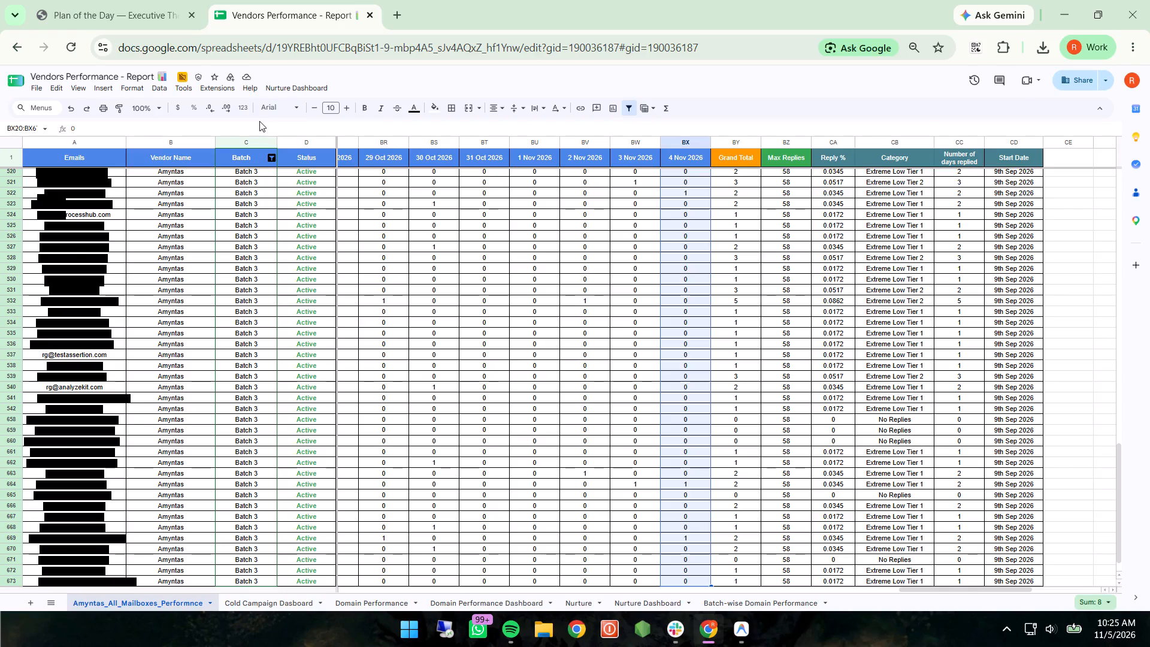
Switch the Batch filter to Batch 4 only and check the sum of its 4 Nov 2026 replies.
{"action": "left_click", "coordinate": [271, 156]}
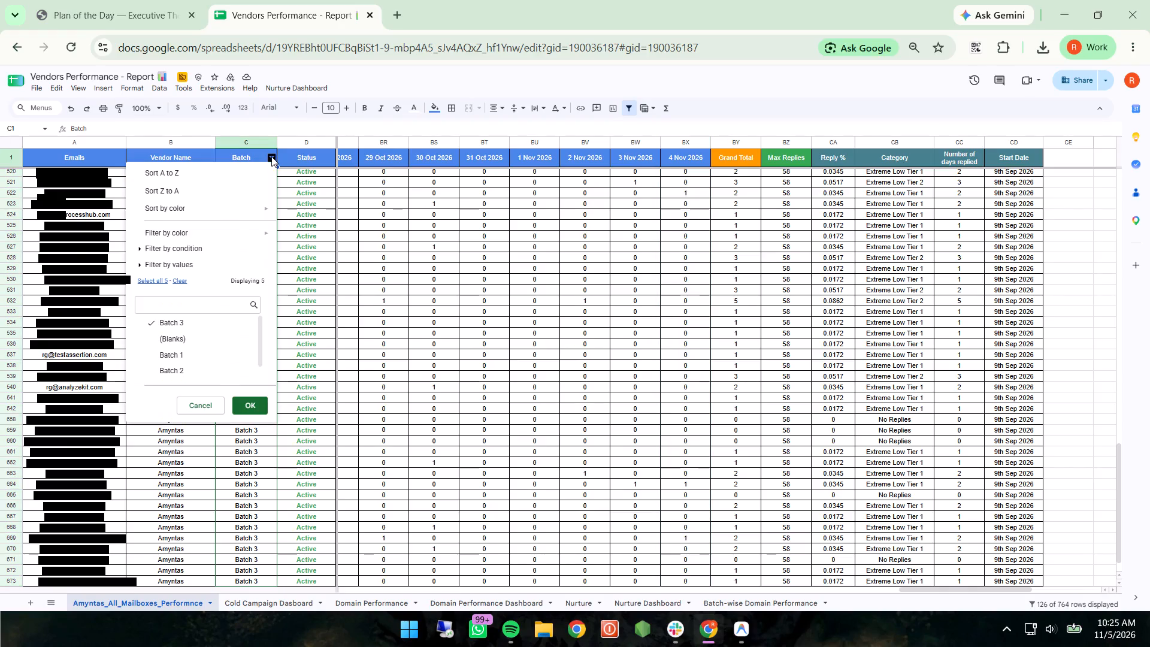
{"action": "left_click", "coordinate": [181, 285]}
{"action": "scroll", "coordinate": [180, 373], "scroll_direction": "down", "scroll_amount": 3}
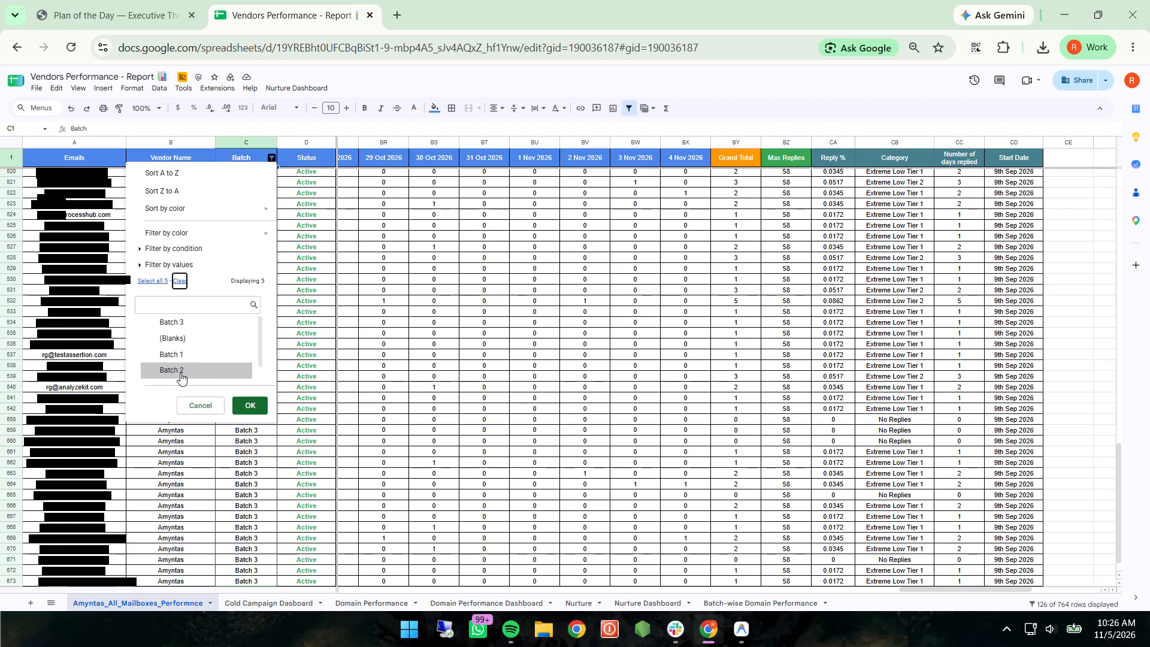
{"action": "left_click", "coordinate": [172, 376]}
{"action": "left_click", "coordinate": [244, 412]}
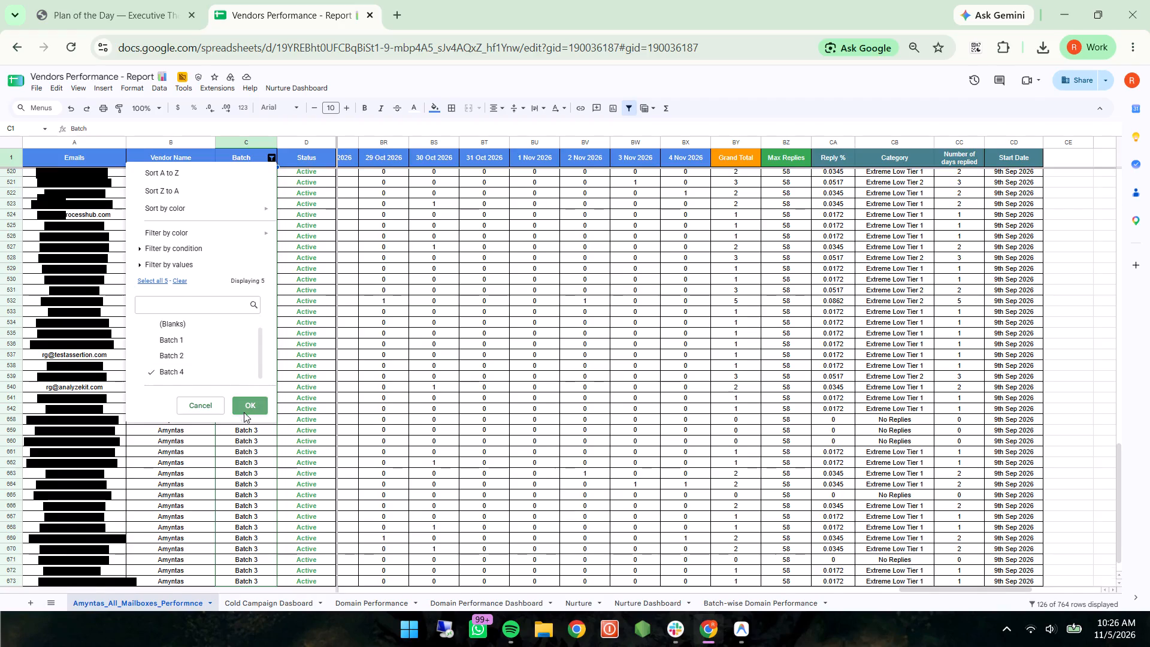
{"action": "scroll", "coordinate": [554, 300], "scroll_direction": "up", "scroll_amount": 16}
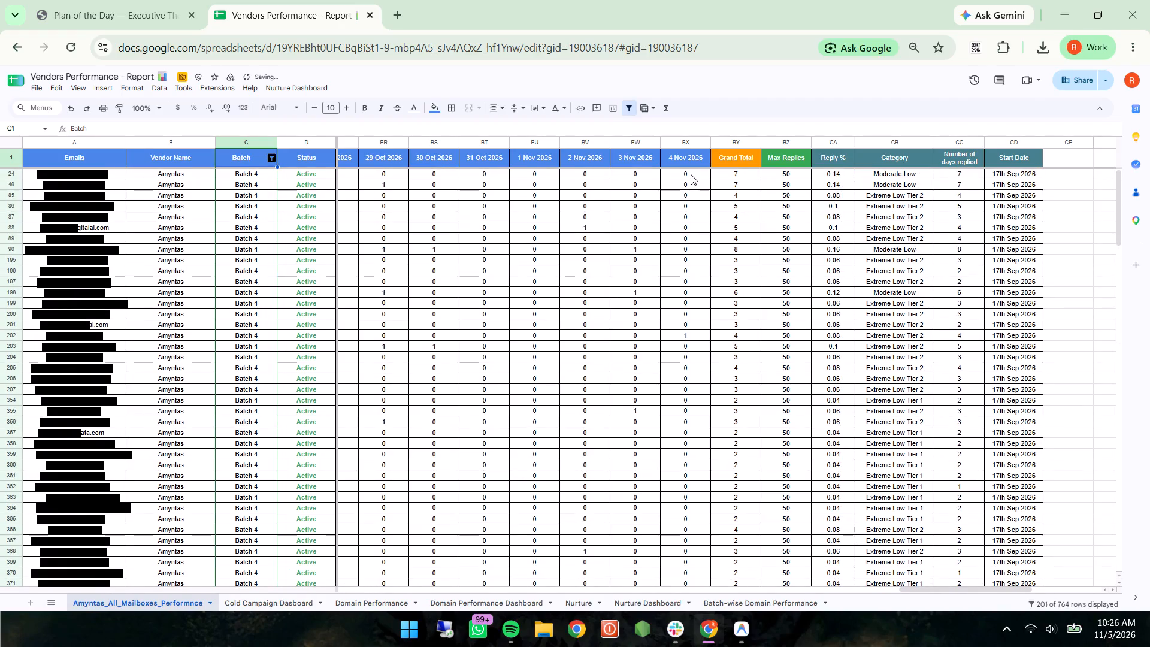
{"action": "left_click", "coordinate": [691, 174]}
{"action": "key", "text": "ctrl+shift+Down"}
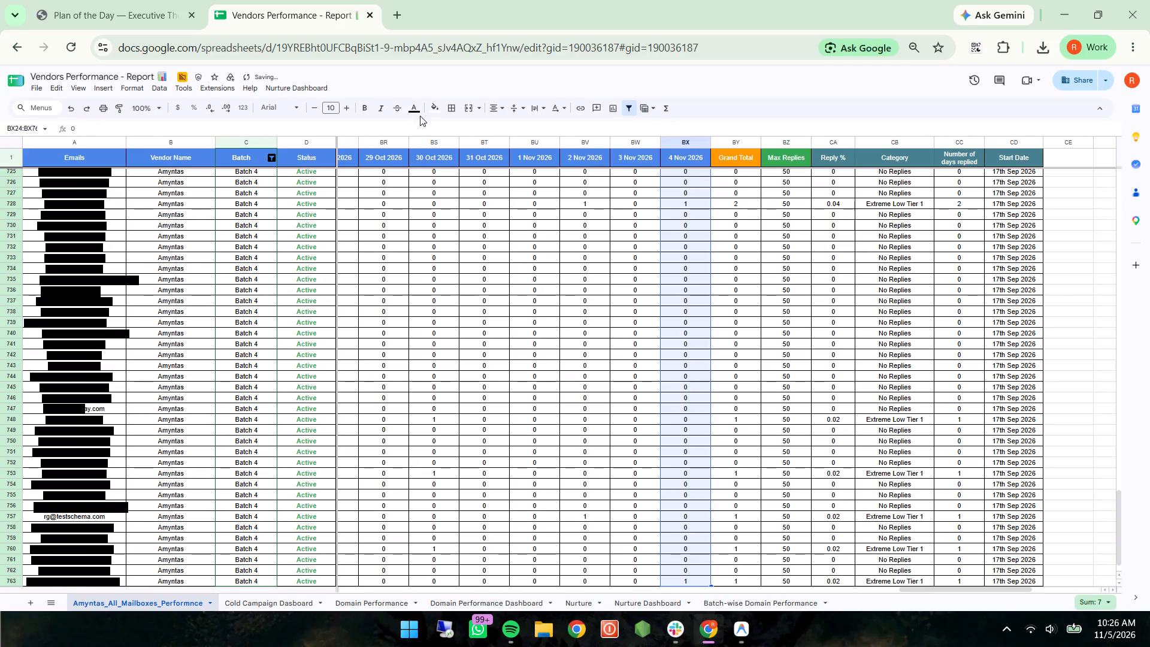
Remove the Batch filter from the mailbox performance sheet and return to the first 4 Nov 2026 cell.
{"action": "left_click", "coordinate": [627, 106]}
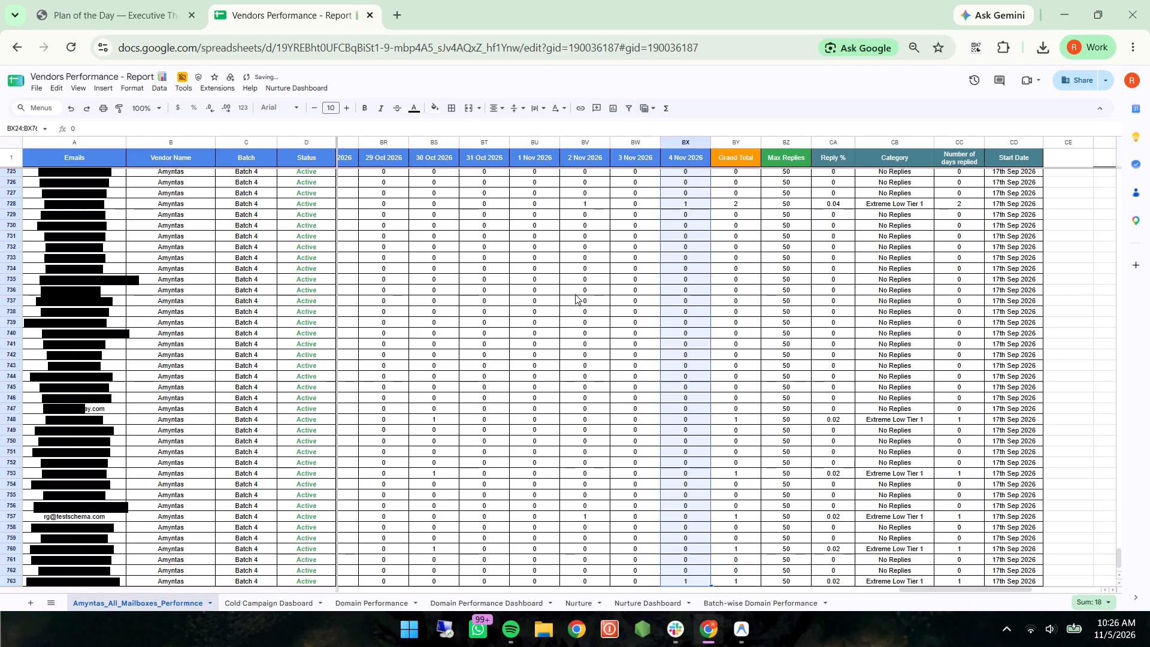
{"action": "scroll", "coordinate": [575, 294], "scroll_direction": "up", "scroll_amount": 20}
{"action": "scroll", "coordinate": [575, 294], "scroll_direction": "up", "scroll_amount": 17}
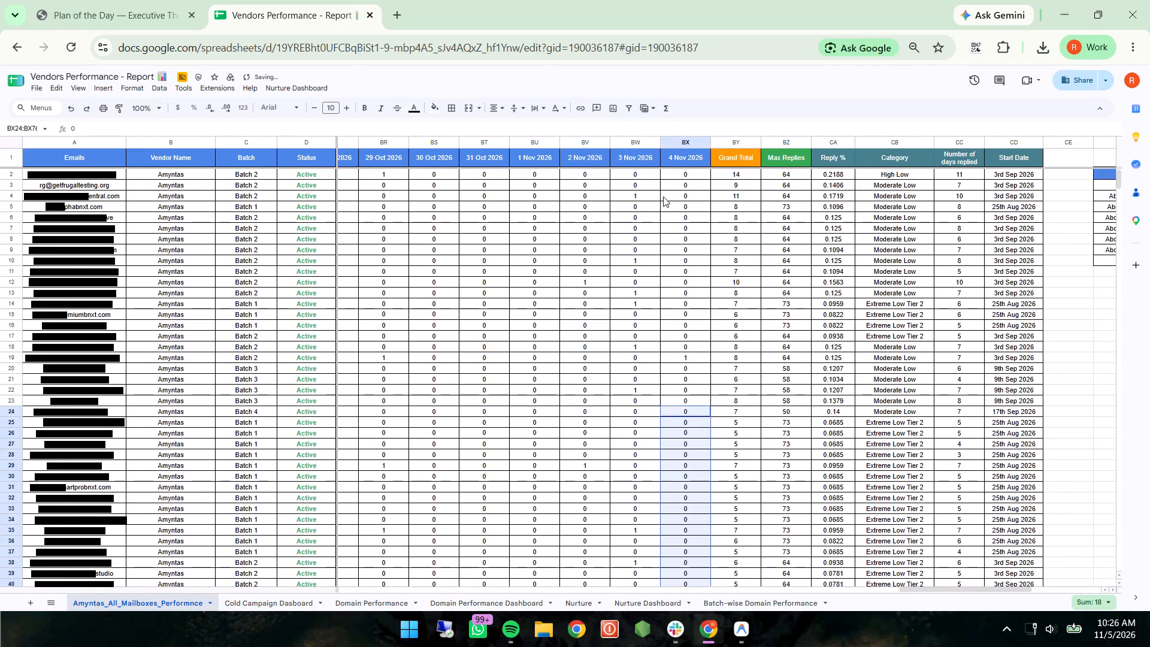
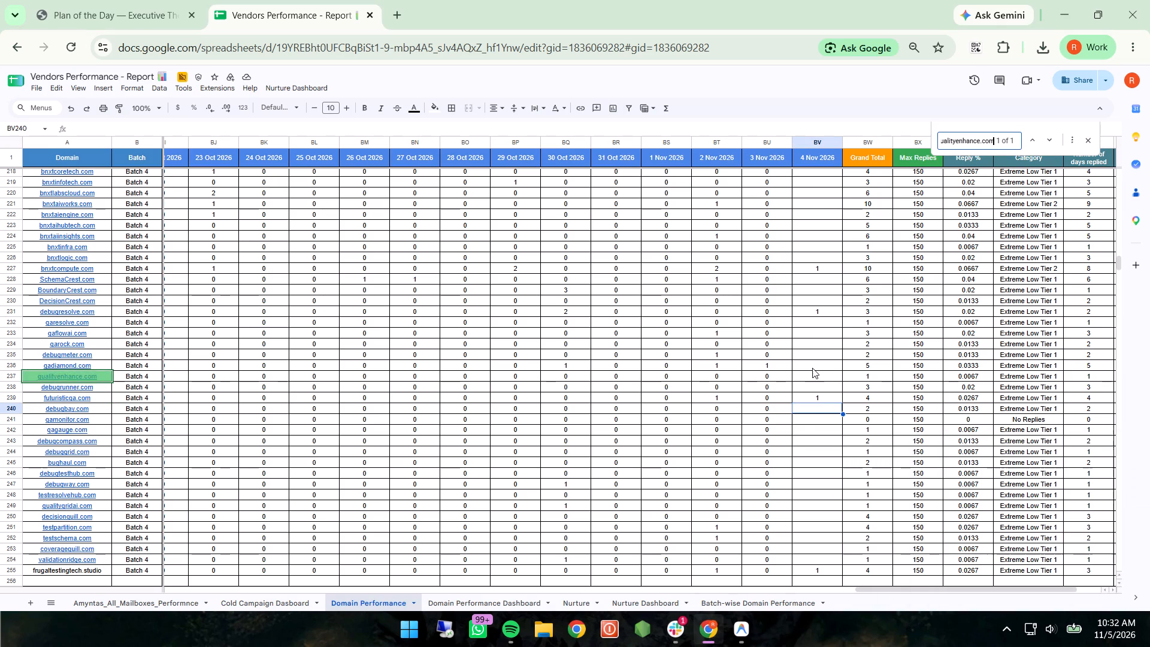
{"action": "left_click", "coordinate": [812, 368]}
{"action": "key", "text": "Down"}
{"action": "key", "text": "1"}
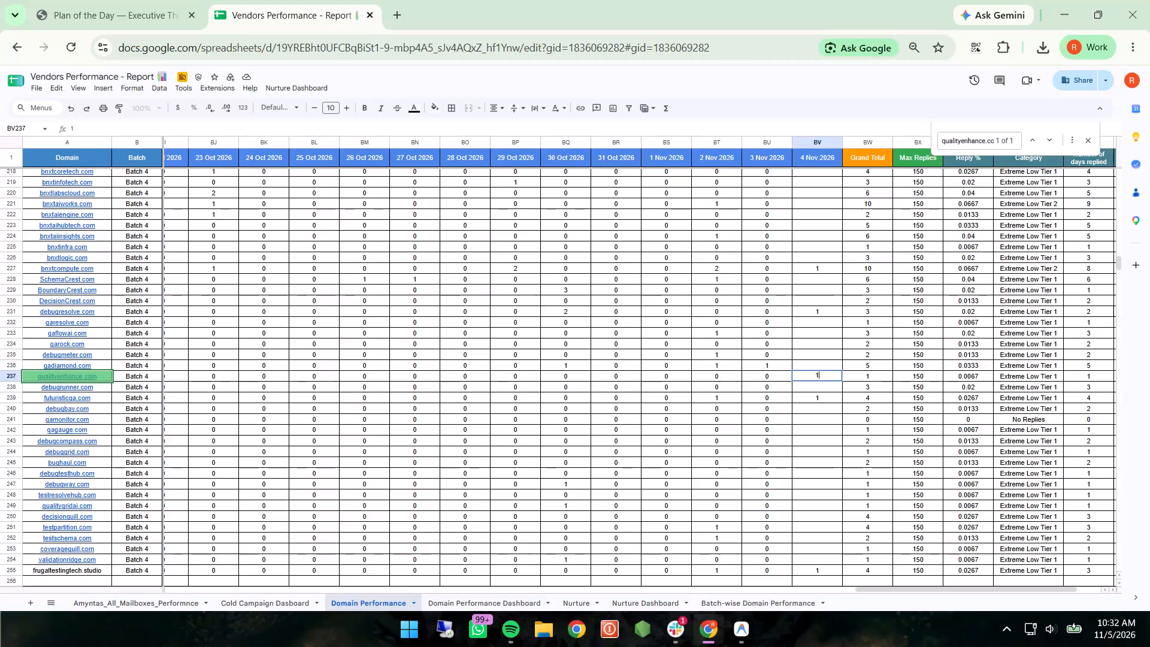
{"action": "key", "text": "Return"}
Close the search and copy the 0 from alphabnxt.com's 3 Nov 2026 cell into the blank 4 Nov 2026 cells of rows 2 to 122.
{"action": "scroll", "coordinate": [812, 368], "scroll_direction": "up", "scroll_amount": 9}
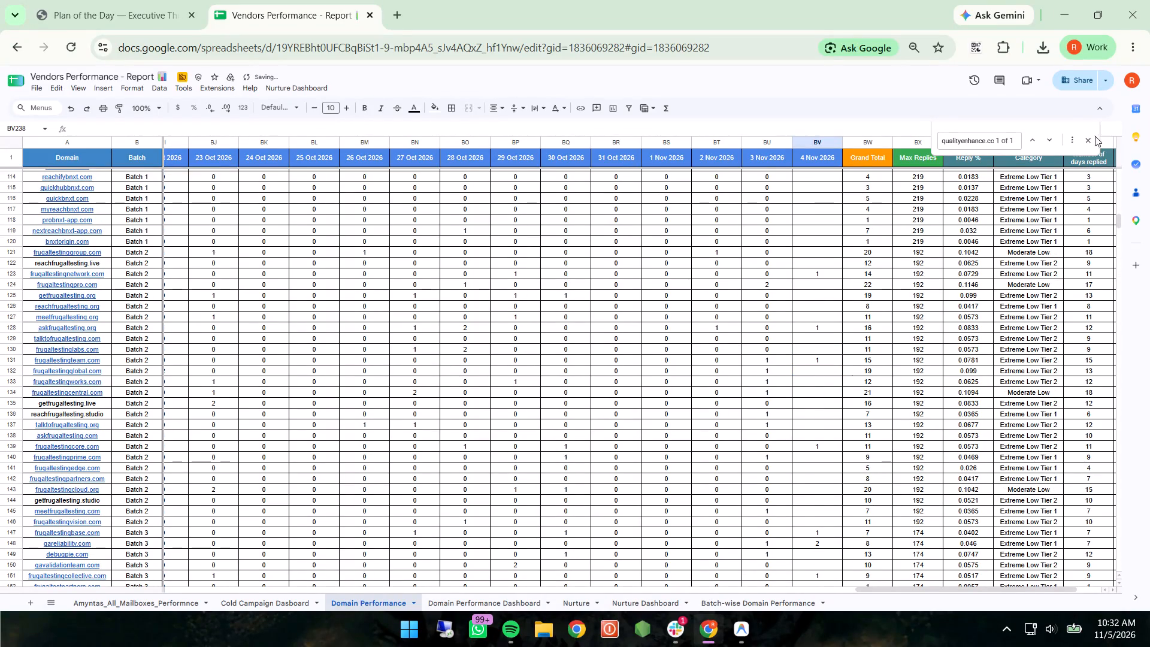
{"action": "left_click", "coordinate": [1090, 137]}
{"action": "scroll", "coordinate": [877, 258], "scroll_direction": "up", "scroll_amount": 17}
{"action": "scroll", "coordinate": [877, 258], "scroll_direction": "up", "scroll_amount": 5}
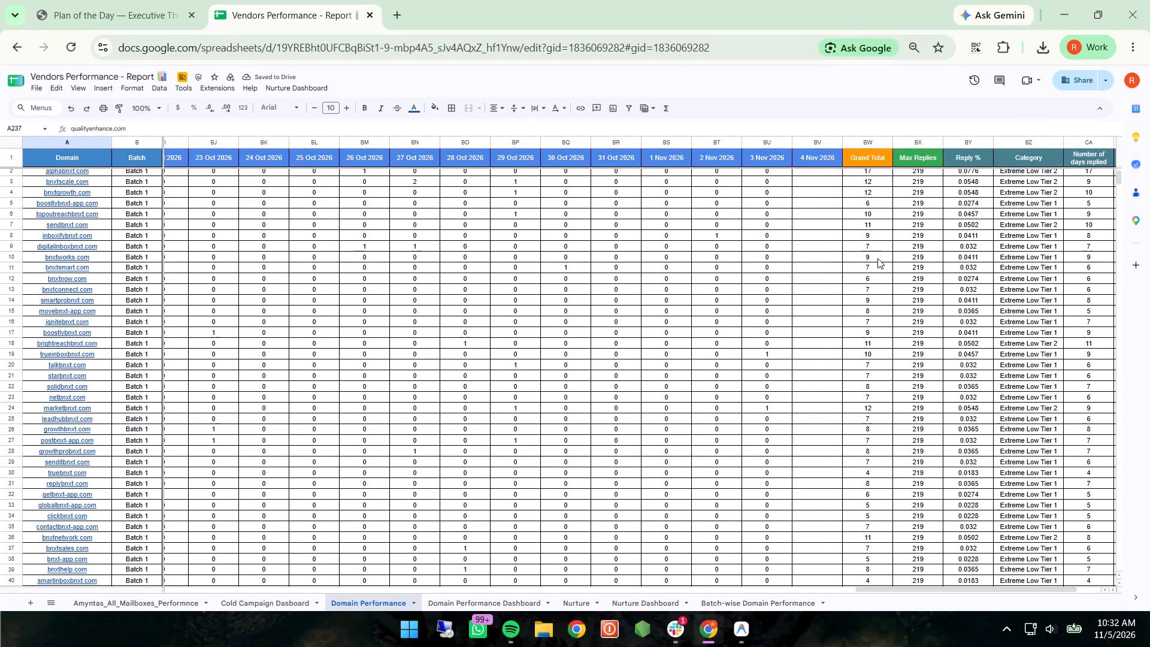
{"action": "left_click", "coordinate": [772, 177]}
{"action": "key", "text": "ctrl+c"}
{"action": "key", "text": "Right"}
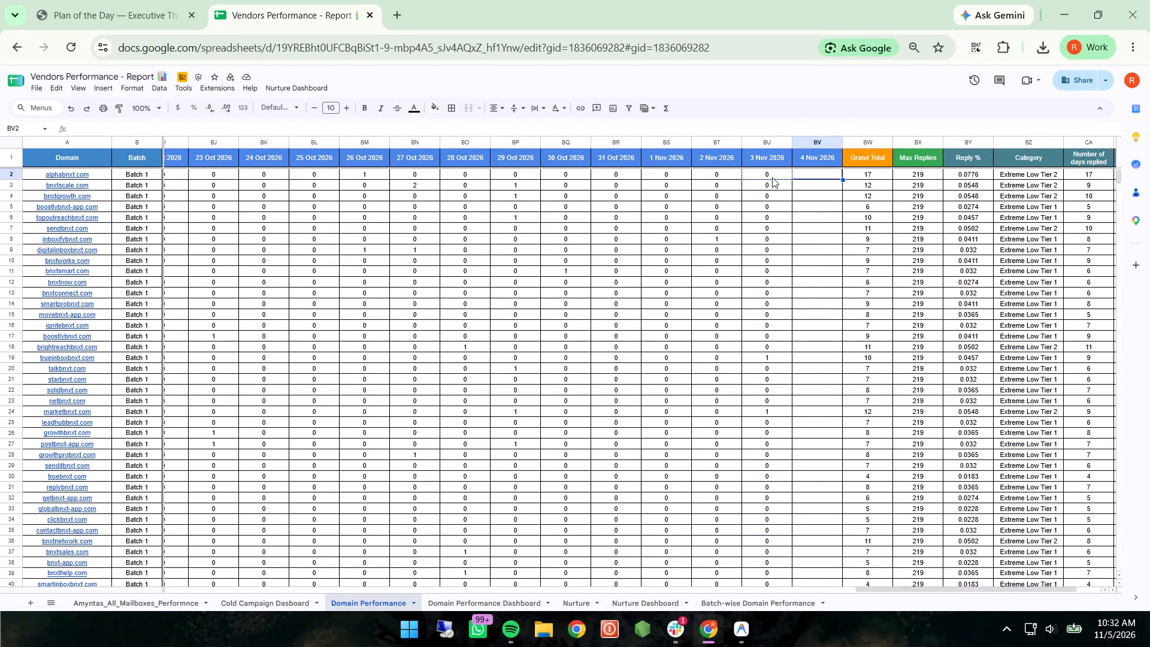
{"action": "key", "text": "shift+Down"}
{"action": "key", "text": "shift+Down"}
{"action": "key", "text": "shift+Down"}
{"action": "key", "text": "shift+Down"}
{"action": "key", "text": "shift+Down"}
{"action": "key", "text": "shift+Down"}
{"action": "key", "text": "shift+Down"}
{"action": "key", "text": "shift+Down"}
{"action": "key", "text": "shift+Down"}
{"action": "key", "text": "shift+Down"}
{"action": "key", "text": "shift+Down"}
{"action": "key", "text": "shift+Down"}
{"action": "key", "text": "shift+Down"}
{"action": "key", "text": "shift+Down"}
{"action": "key", "text": "shift+Down"}
{"action": "key", "text": "shift+Down"}
{"action": "key", "text": "shift+Down"}
{"action": "key", "text": "shift+Down"}
{"action": "key", "text": "shift+Down"}
{"action": "key", "text": "shift+Down"}
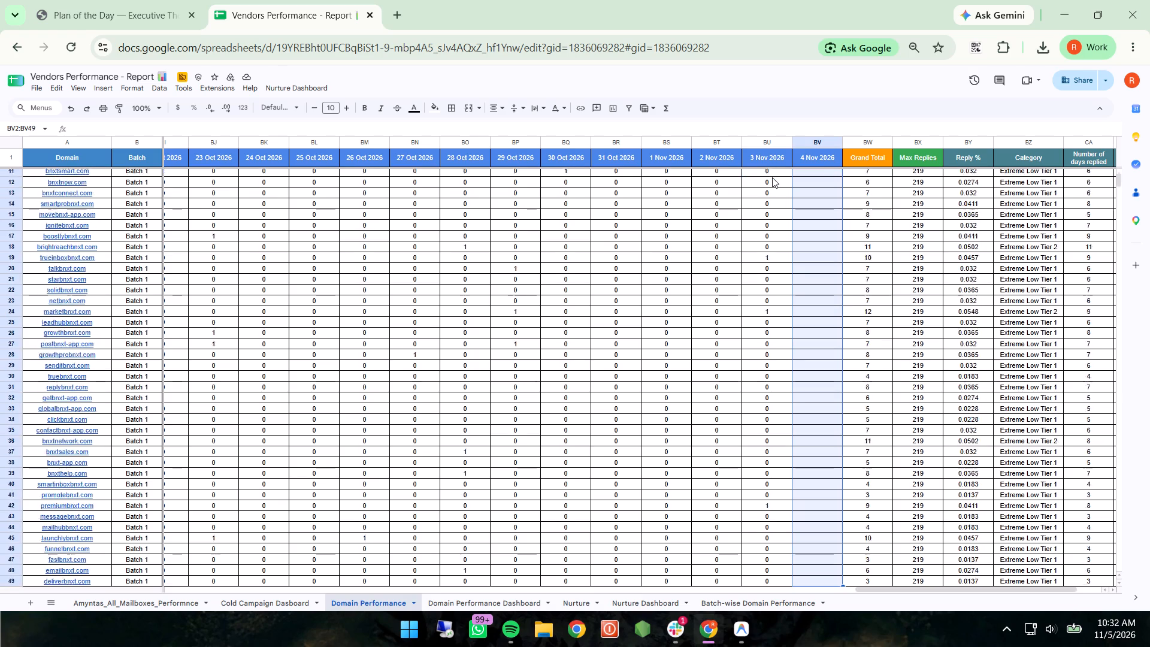
{"action": "key", "text": "shift+Down"}
{"action": "key", "text": "shift+Down"}
{"action": "key", "text": "shift+Down"}
{"action": "key", "text": "shift+Down"}
{"action": "key", "text": "shift+Down"}
{"action": "key", "text": "shift+Down"}
{"action": "key", "text": "shift+Down"}
{"action": "key", "text": "shift+Down"}
{"action": "key", "text": "shift+Down"}
{"action": "key", "text": "shift+Down"}
{"action": "key", "text": "shift+Down"}
{"action": "key", "text": "shift+Down"}
{"action": "key", "text": "shift+Down"}
{"action": "key", "text": "shift+Down"}
{"action": "key", "text": "shift+Down"}
{"action": "key", "text": "shift+Down"}
{"action": "key", "text": "shift+Down"}
{"action": "key", "text": "shift+Down"}
{"action": "key", "text": "shift+Down"}
{"action": "key", "text": "shift+Down"}
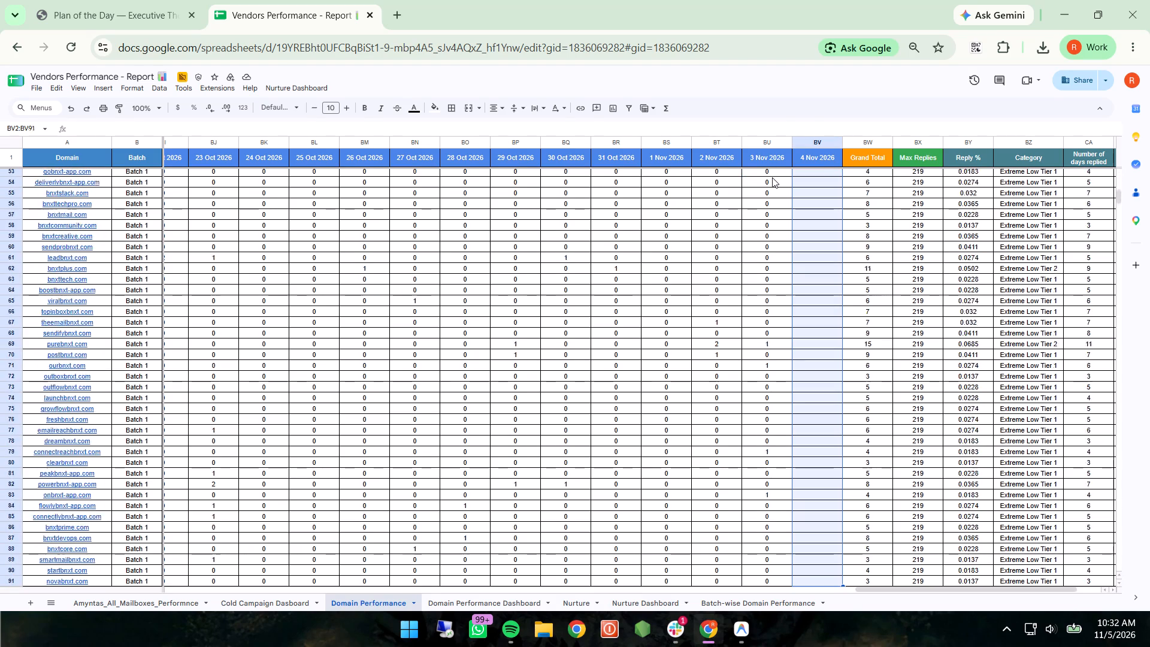
{"action": "key", "text": "shift+Up"}
{"action": "key", "text": "shift+Up"}
{"action": "key", "text": "shift+Up"}
{"action": "key", "text": "shift+Up"}
{"action": "key", "text": "shift+Up"}
{"action": "key", "text": "shift+Up"}
{"action": "key", "text": "shift+Up"}
{"action": "key", "text": "shift+Up"}
{"action": "key", "text": "shift+Up"}
{"action": "key", "text": "shift+Up"}
{"action": "key", "text": "shift+Up"}
{"action": "key", "text": "shift+Up"}
{"action": "key", "text": "shift+Up"}
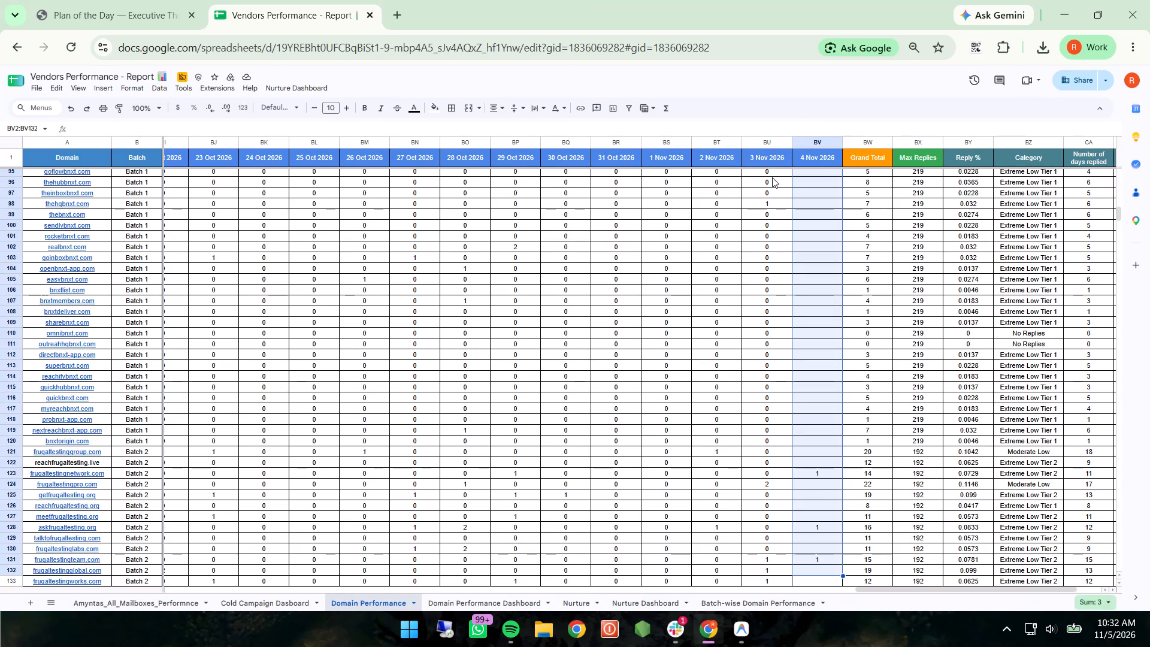
{"action": "key", "text": "shift+Down"}
{"action": "key", "text": "shift+Down"}
{"action": "key", "text": "ctrl+v"}
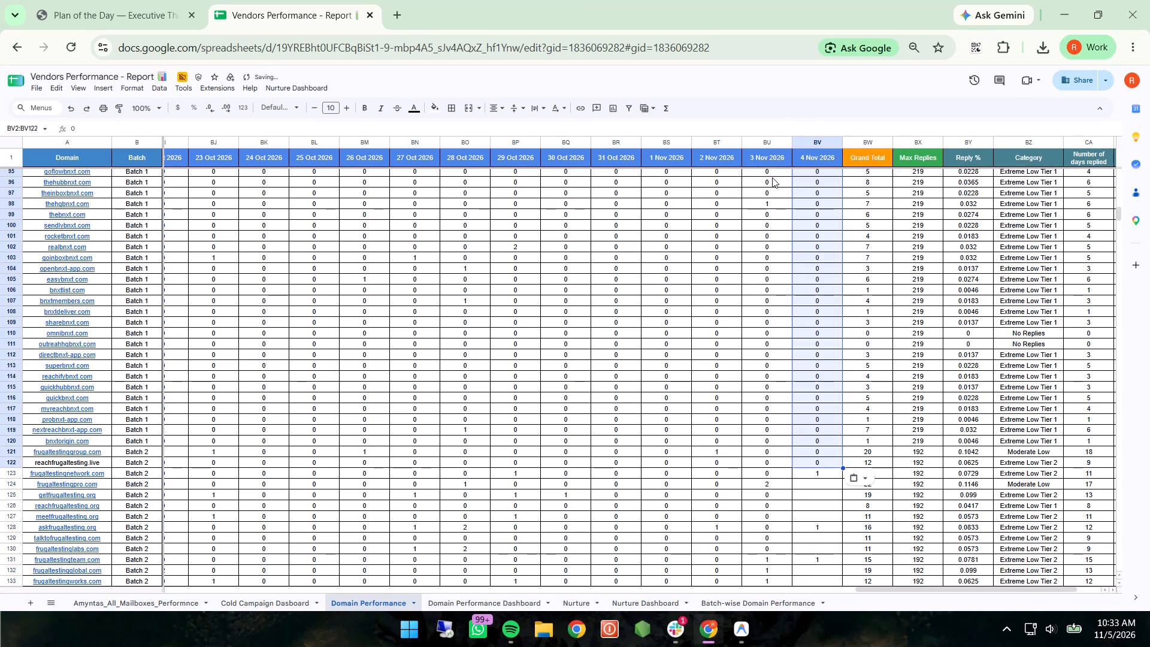
Paste 0 into the blank 4 Nov 2026 cells of Batch 2 rows 124 to 127 and 129 to 130.
{"action": "left_click", "coordinate": [821, 485]}
{"action": "key", "text": "shift+Down"}
{"action": "key", "text": "shift+Down"}
{"action": "key", "text": "shift+Down"}
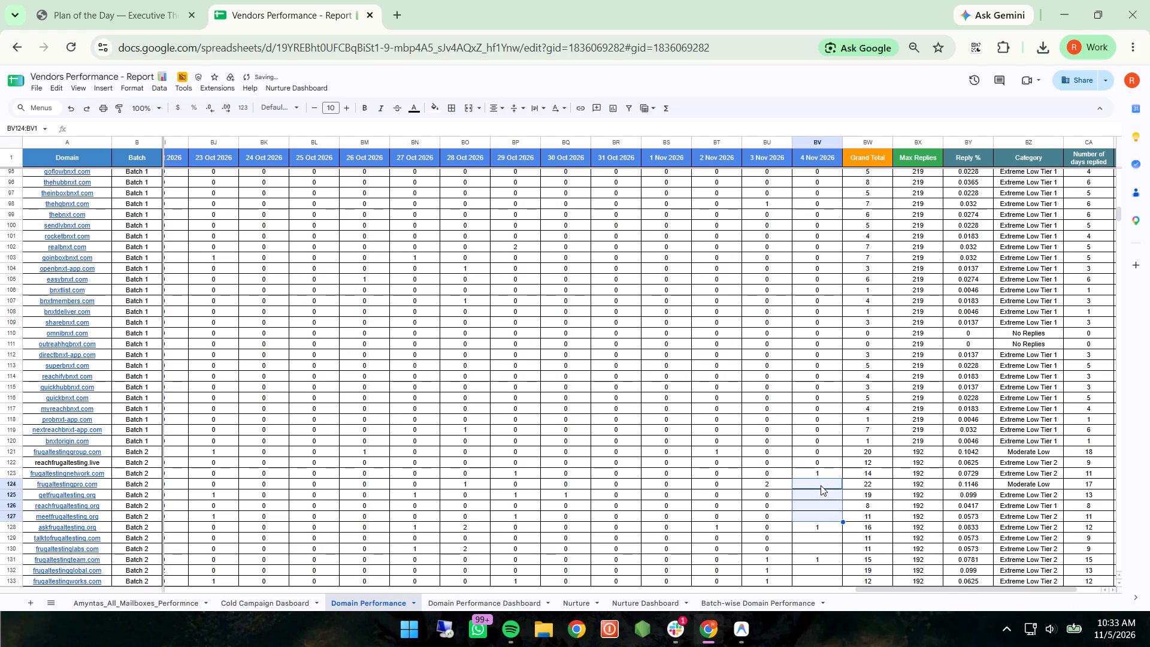
{"action": "key", "text": "ctrl+v"}
{"action": "scroll", "coordinate": [821, 485], "scroll_direction": "down", "scroll_amount": 2}
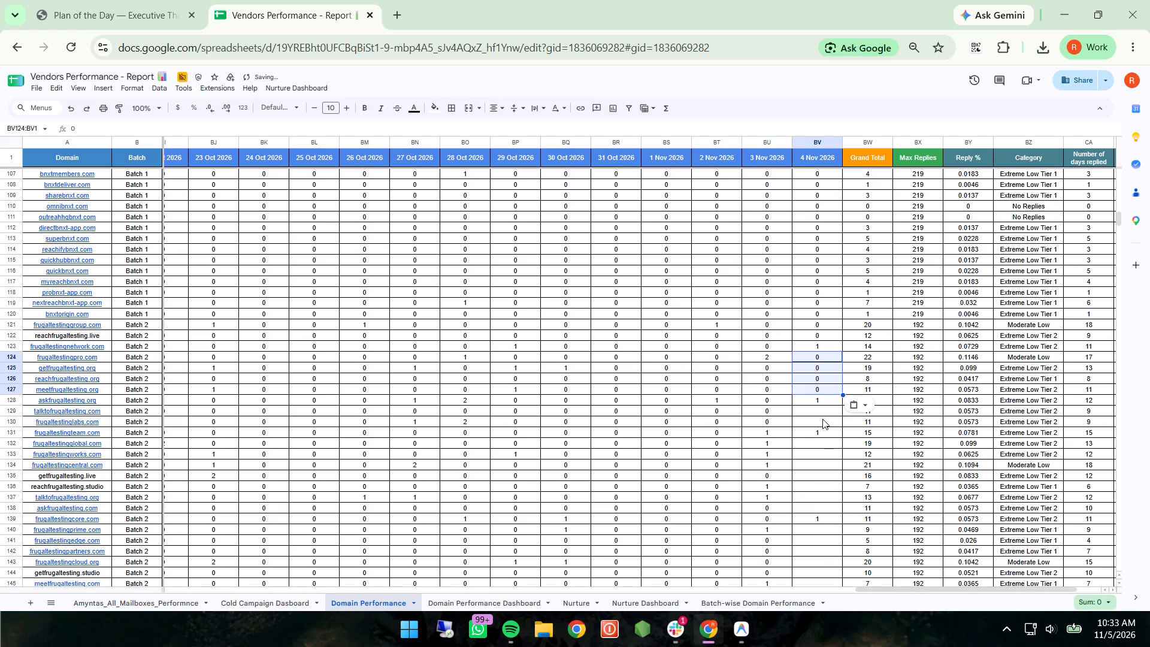
{"action": "left_click", "coordinate": [822, 419]}
{"action": "key", "text": "shift+Up"}
{"action": "key", "text": "ctrl+v"}
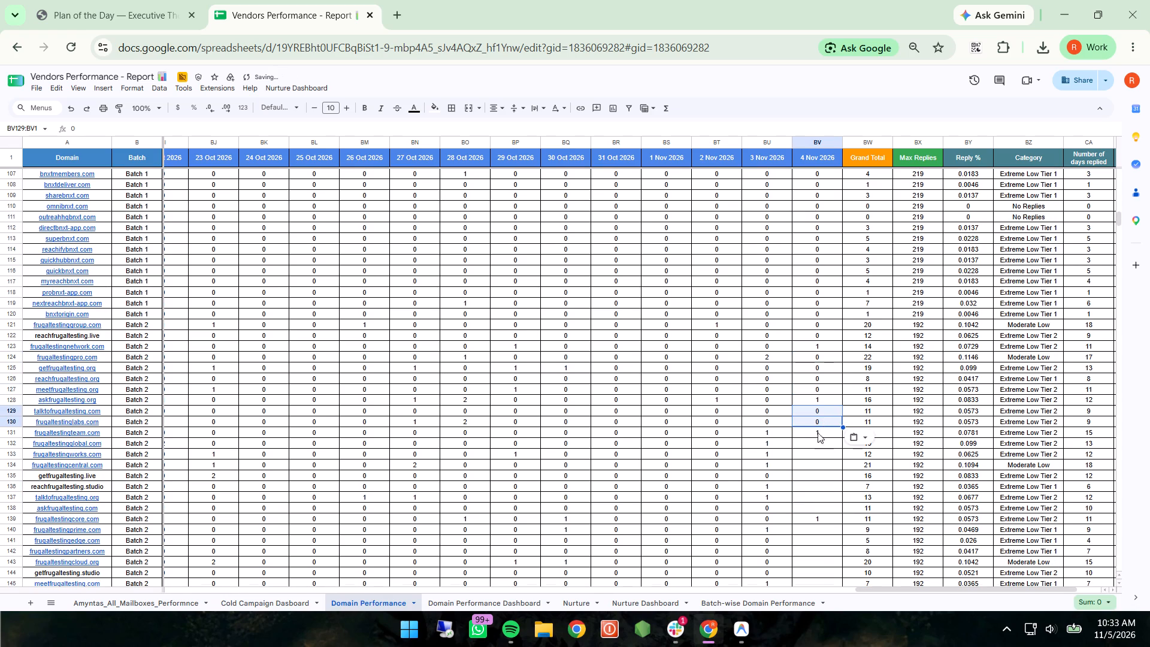
Paste 0 into the blank 4 Nov 2026 cells of Batch 2 from frugaltestingglobal.com to askfrugaltesting.com, rows 132 to 138.
{"action": "left_click", "coordinate": [818, 446]}
{"action": "key", "text": "shift+Down"}
{"action": "key", "text": "shift+Down"}
{"action": "key", "text": "shift+Down"}
{"action": "key", "text": "shift+Down"}
{"action": "key", "text": "shift+Down"}
{"action": "key", "text": "shift+Down"}
{"action": "key", "text": "shift+Down"}
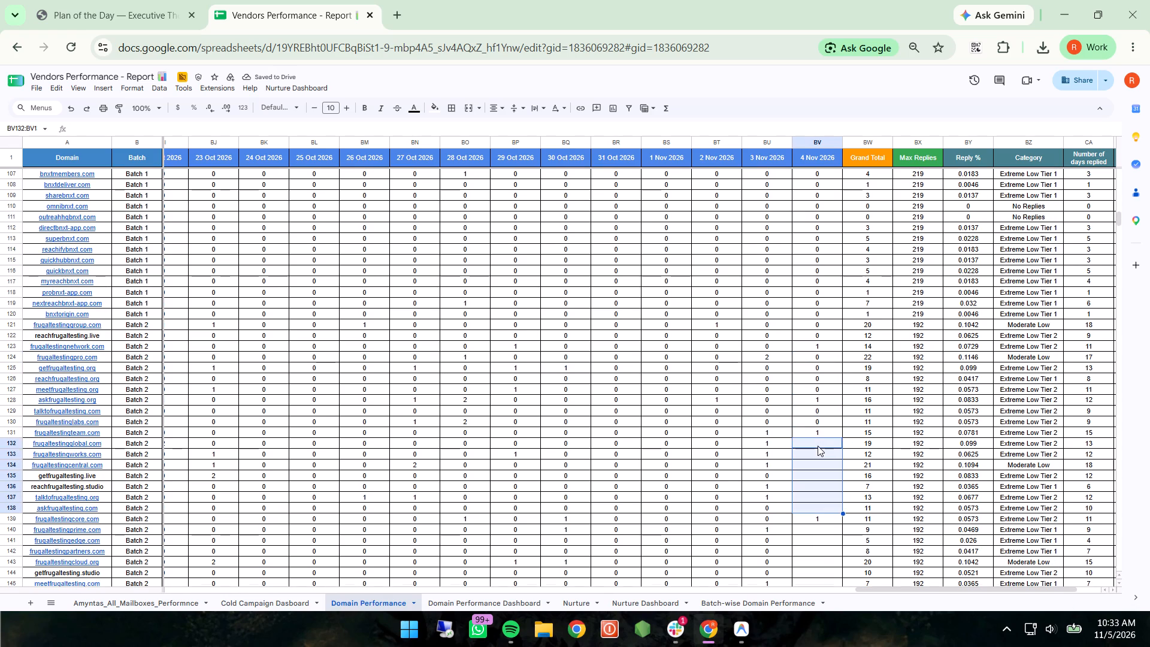
{"action": "key", "text": "shift+Up"}
{"action": "key", "text": "ctrl+v"}
Paste 0 into the blank 4 Nov 2026 cells of Batch 2 from frugaltestingprime.com to frugaltestingvision.com, rows 140 to 146.
{"action": "scroll", "coordinate": [818, 446], "scroll_direction": "down", "scroll_amount": 2}
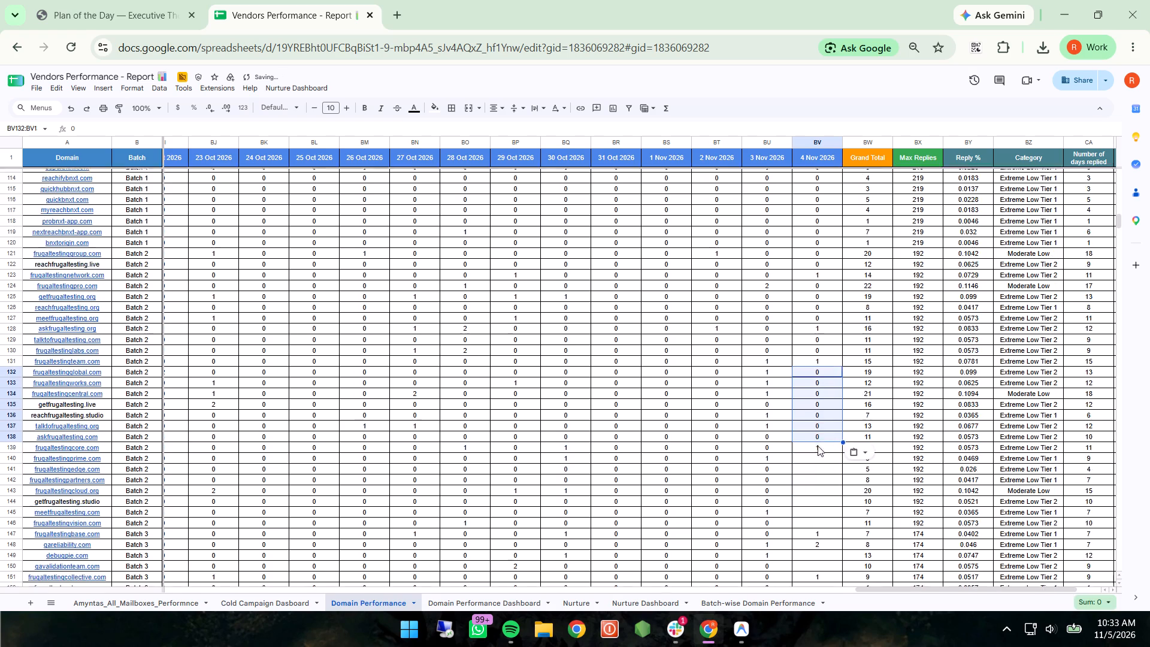
{"action": "scroll", "coordinate": [818, 446], "scroll_direction": "down", "scroll_amount": 2}
{"action": "left_click", "coordinate": [821, 338]}
{"action": "key", "text": "shift+Down"}
{"action": "key", "text": "shift+Down"}
{"action": "key", "text": "shift+Down"}
{"action": "key", "text": "shift+Down"}
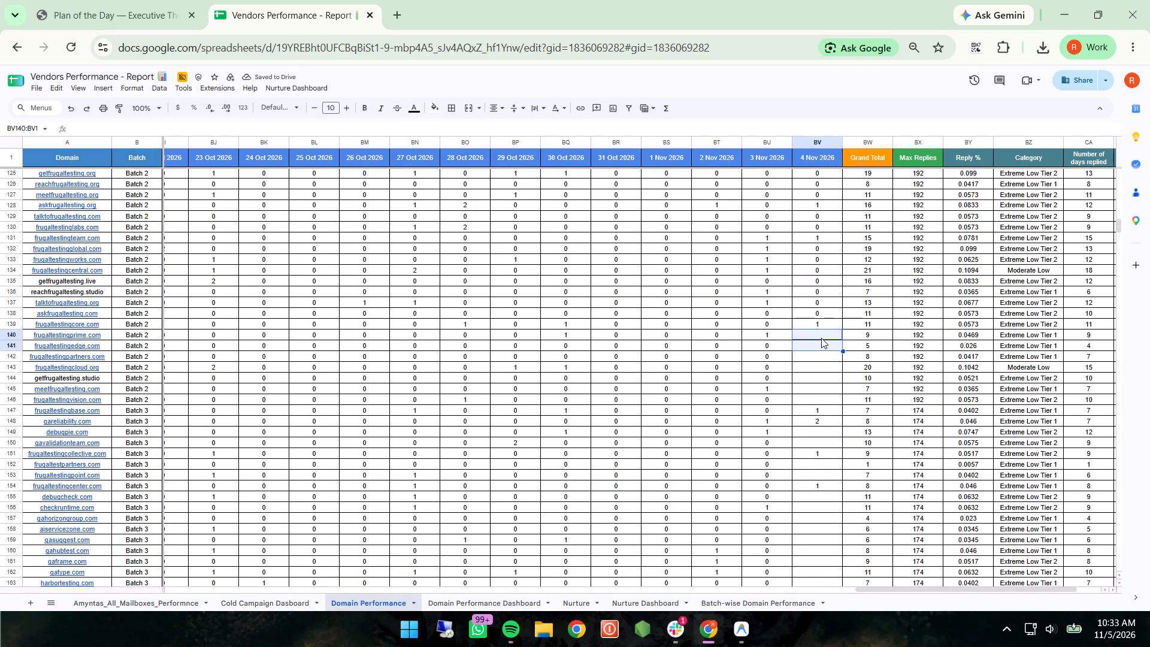
{"action": "key", "text": "shift+Down"}
{"action": "key", "text": "shift+Down"}
{"action": "key", "text": "ctrl+v"}
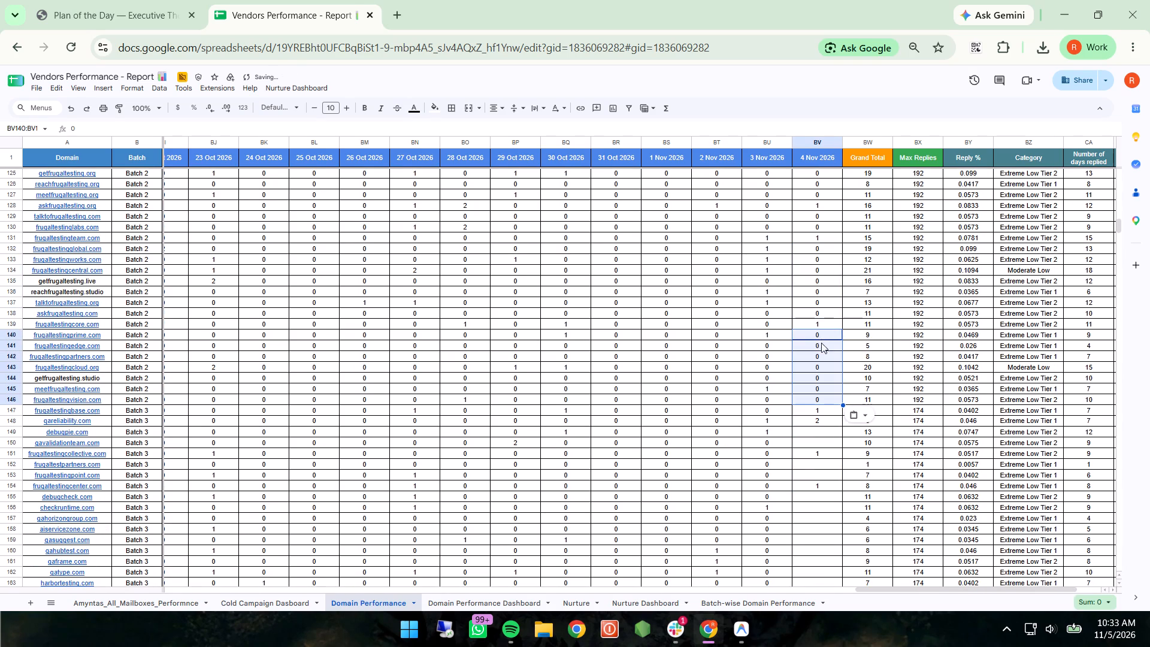
Paste 0 into the blank 4 Nov 2026 cells of Batch 3 rows 149 to 150 and 152 to 153.
{"action": "left_click", "coordinate": [821, 428]}
{"action": "key", "text": "shift+Down"}
{"action": "key", "text": "ctrl+v"}
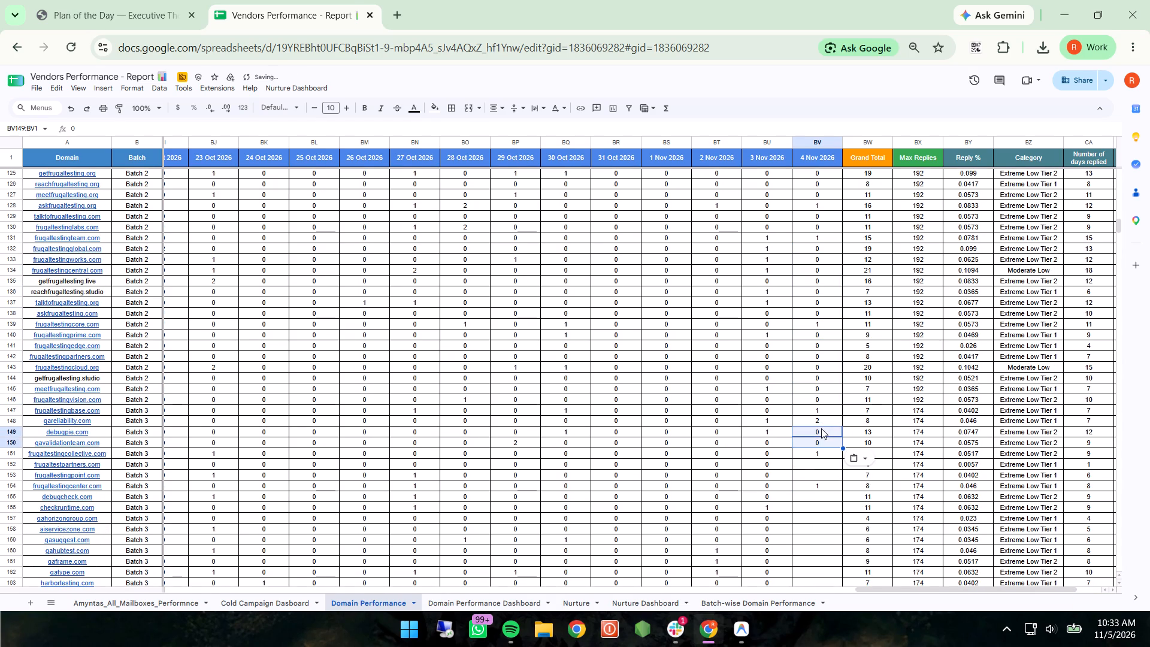
{"action": "left_click", "coordinate": [818, 461]}
{"action": "key", "text": "shift+Down"}
{"action": "key", "text": "ctrl+v"}
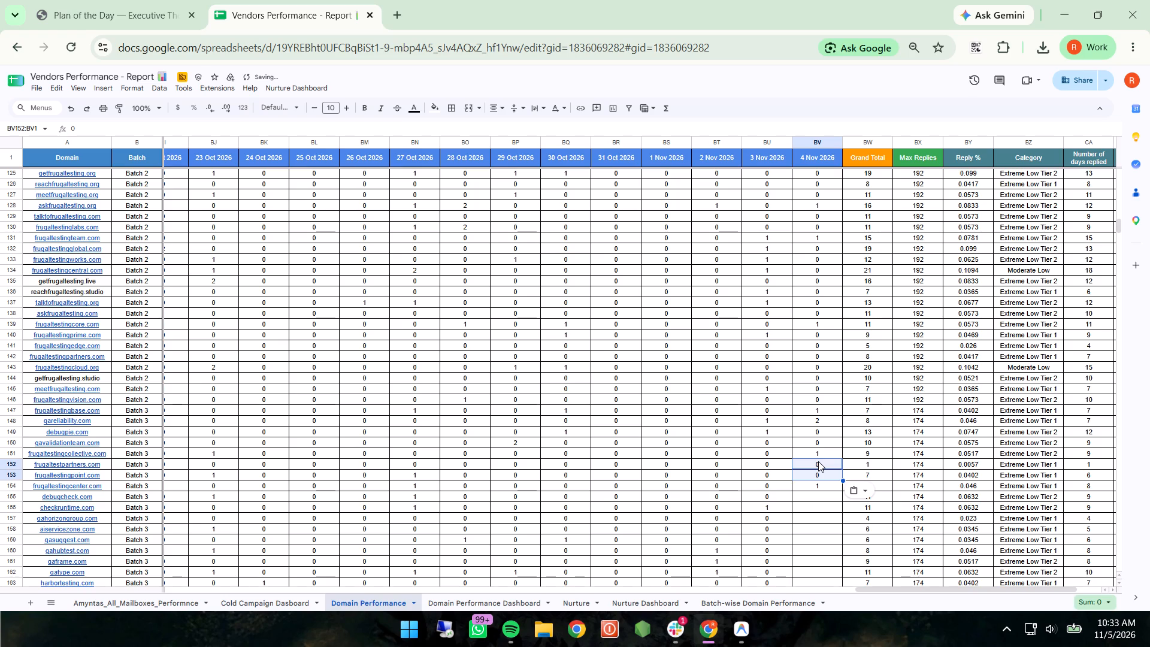
Paste 0 into the blank 4 Nov 2026 cells of Batch 3 from debugcheck.com to harbortesting.com, rows 155 to 163.
{"action": "scroll", "coordinate": [818, 461], "scroll_direction": "down", "scroll_amount": 1}
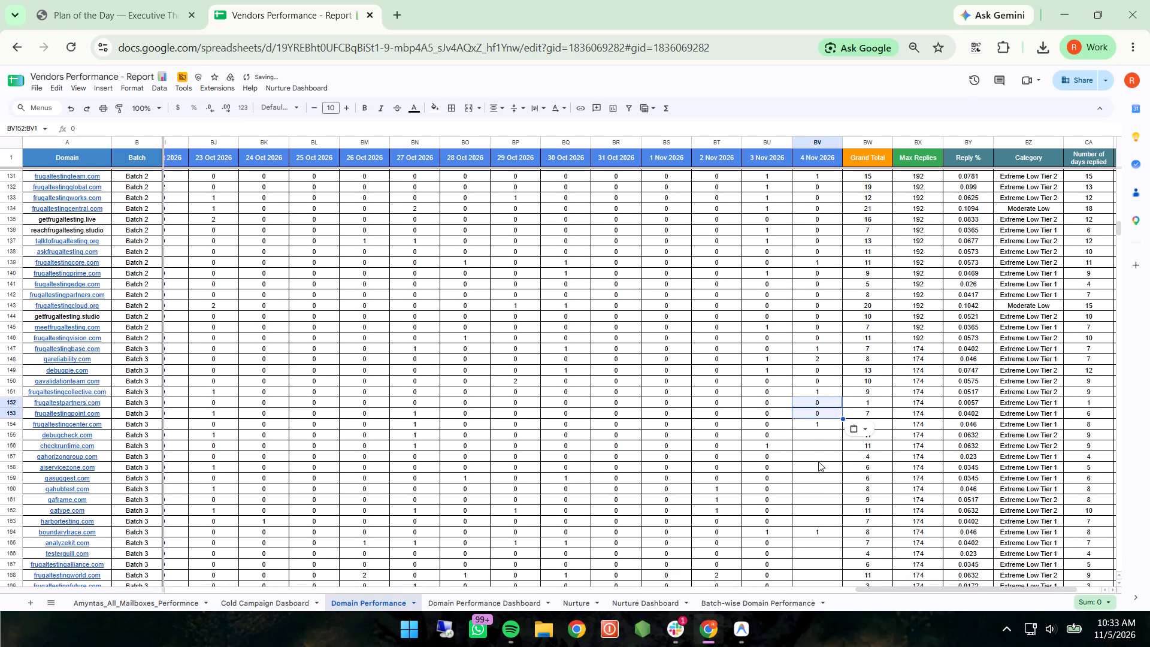
{"action": "left_click", "coordinate": [822, 439]}
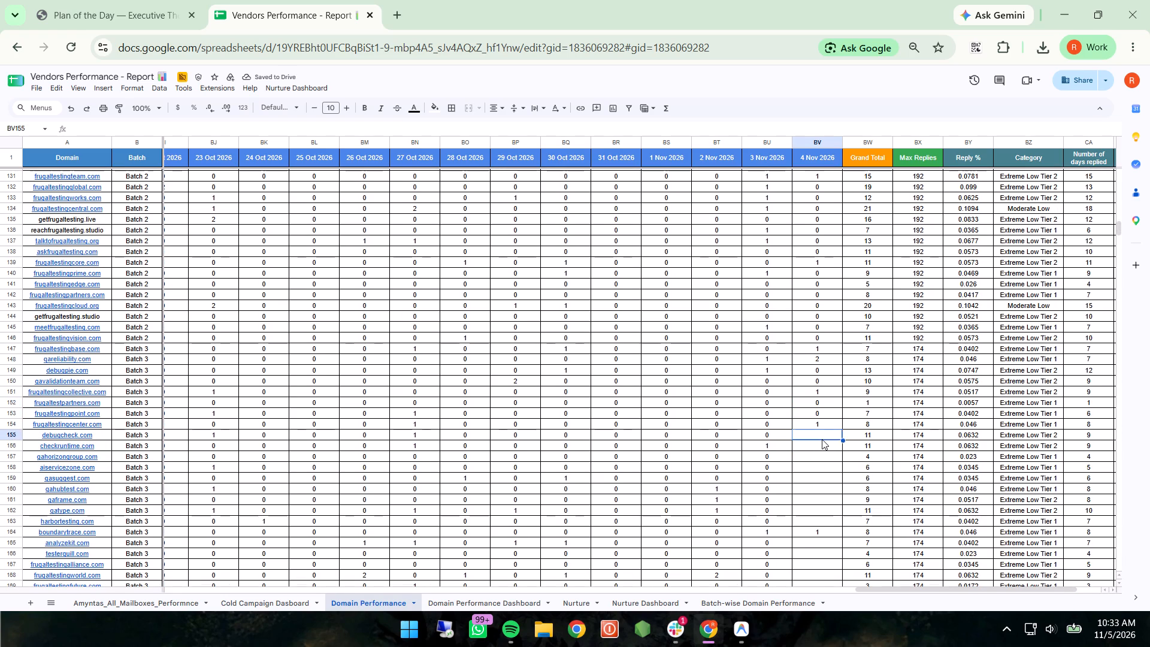
{"action": "key", "text": "shift+Down"}
{"action": "key", "text": "shift+Down"}
{"action": "key", "text": "shift+Down"}
{"action": "key", "text": "shift+Down"}
{"action": "key", "text": "shift+Down"}
{"action": "key", "text": "shift+Down"}
{"action": "key", "text": "shift+Down"}
{"action": "key", "text": "shift+Down"}
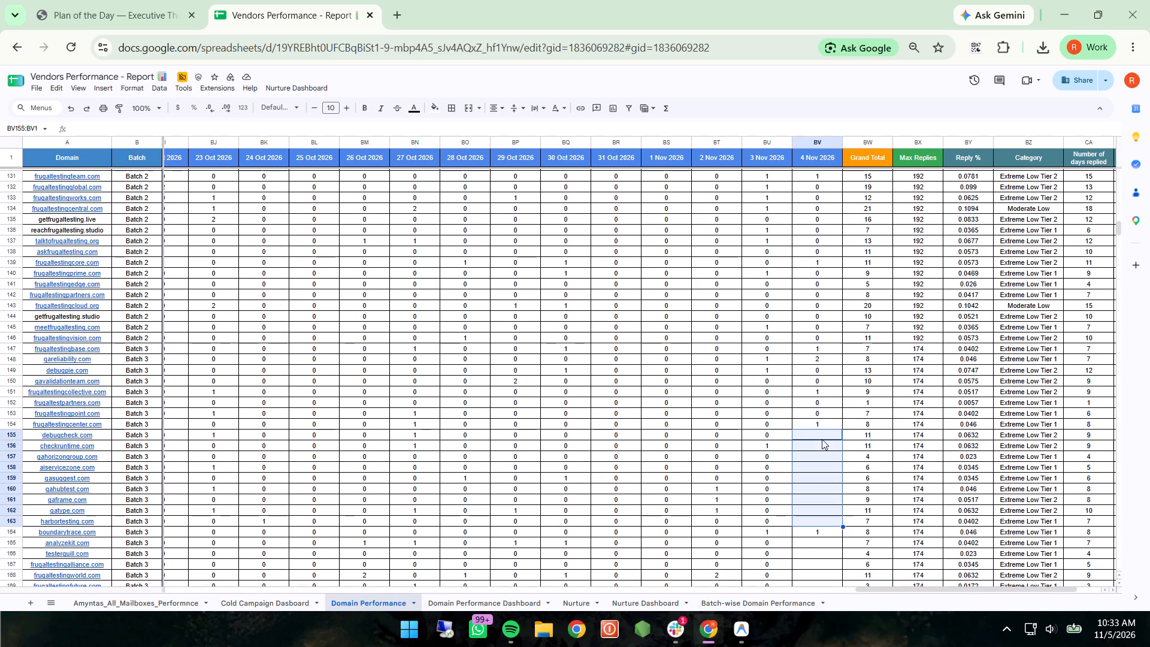
{"action": "key", "text": "ctrl+v"}
Paste 0 into the blank 4 Nov 2026 cells of Batch 3 from analyzekit.com to frugaltestinggateway.com, rows 165 to 171.
{"action": "scroll", "coordinate": [822, 439], "scroll_direction": "down", "scroll_amount": 2}
{"action": "left_click", "coordinate": [819, 424]}
{"action": "key", "text": "shift+Down"}
{"action": "key", "text": "shift+Down"}
{"action": "key", "text": "shift+Down"}
{"action": "key", "text": "shift+Down"}
{"action": "key", "text": "shift+Down"}
{"action": "key", "text": "shift+Down"}
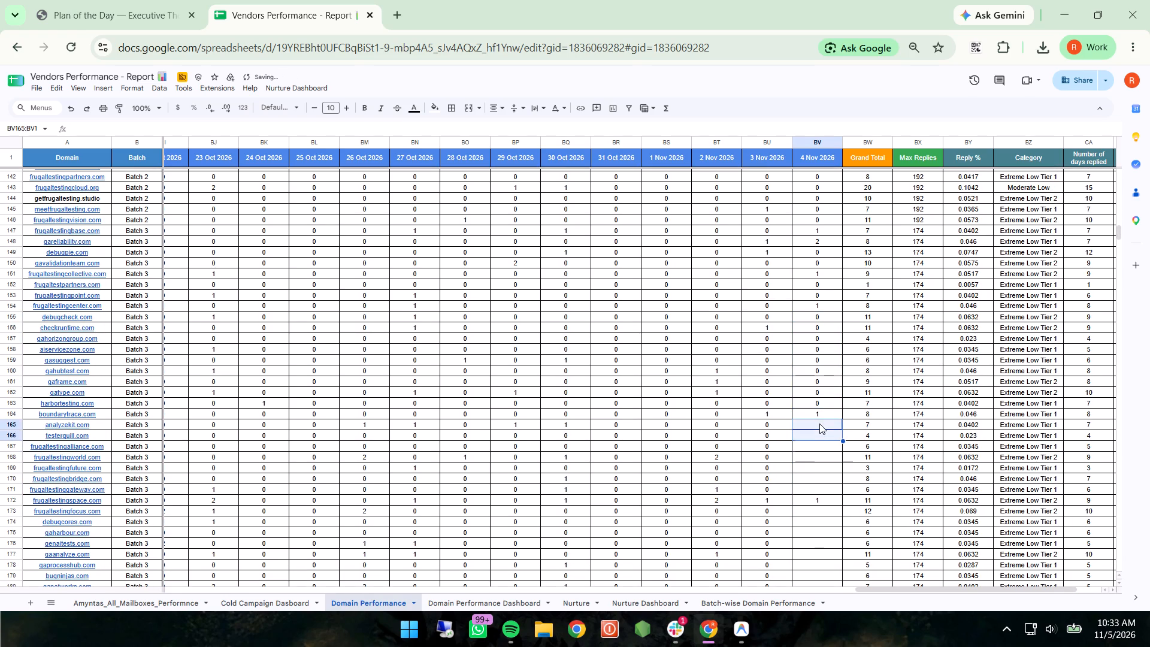
{"action": "key", "text": "ctrl+v"}
{"action": "scroll", "coordinate": [819, 424], "scroll_direction": "down", "scroll_amount": 2}
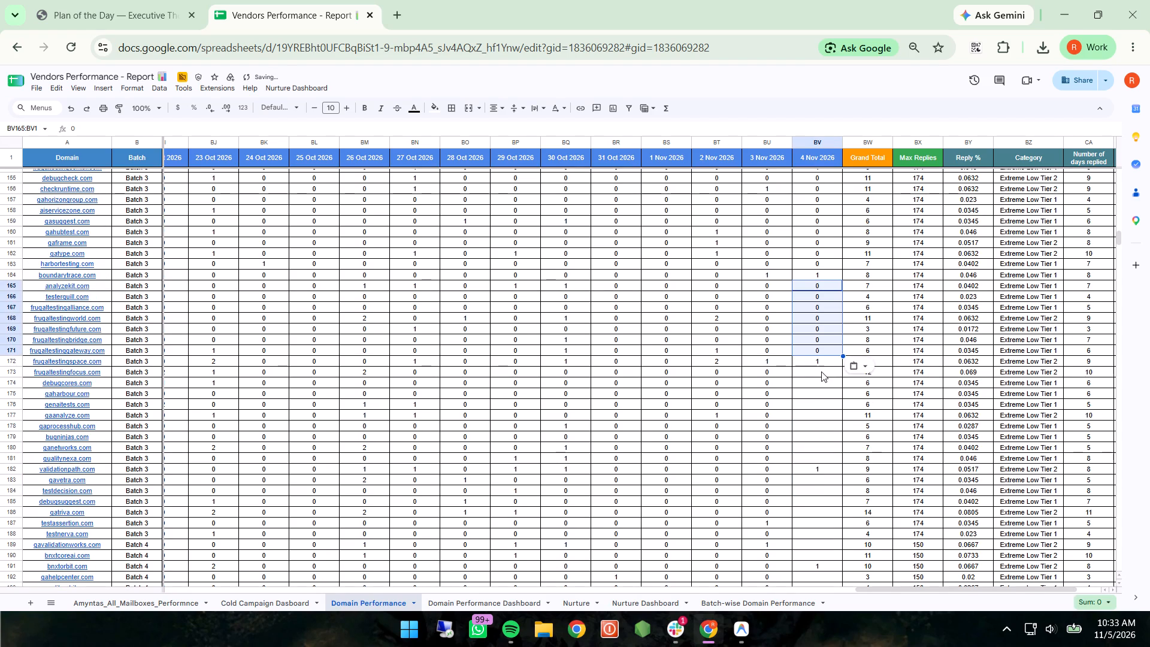
Paste 0 into the blank 4 Nov 2026 cells of Batch 3 from frugaltestingfocus.com to qualitynexa.com, rows 173 to 181.
{"action": "left_click", "coordinate": [821, 370]}
{"action": "key", "text": "shift+Down"}
{"action": "key", "text": "shift+Down"}
{"action": "key", "text": "shift+Down"}
{"action": "key", "text": "shift+Down"}
{"action": "key", "text": "shift+Down"}
{"action": "key", "text": "shift+Down"}
{"action": "key", "text": "shift+Down"}
{"action": "key", "text": "shift+Down"}
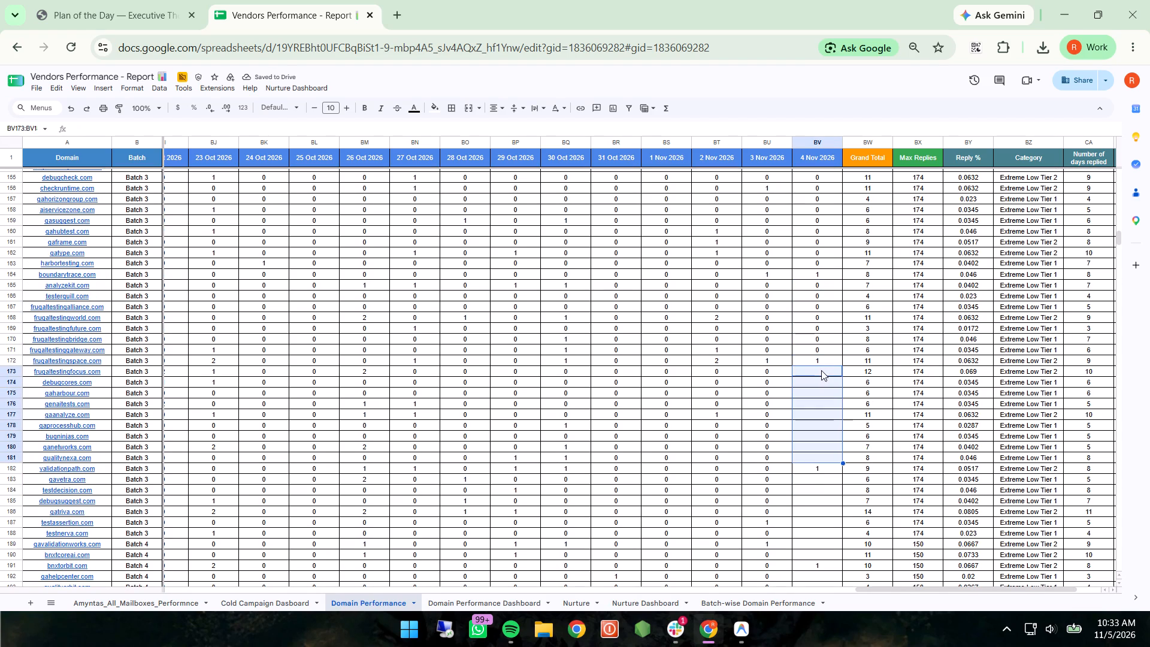
{"action": "key", "text": "ctrl+v"}
Paste 0 into the blank 4 Nov 2026 cells from qavetra.com in Batch 3 to bnxtcoreai.com in Batch 4, rows 183 to 190.
{"action": "scroll", "coordinate": [821, 370], "scroll_direction": "down", "scroll_amount": 1}
{"action": "left_click", "coordinate": [816, 394]}
{"action": "key", "text": "shift+Down"}
{"action": "key", "text": "shift+Down"}
{"action": "key", "text": "shift+Down"}
{"action": "key", "text": "shift+Down"}
{"action": "key", "text": "shift+Down"}
{"action": "key", "text": "shift+Down"}
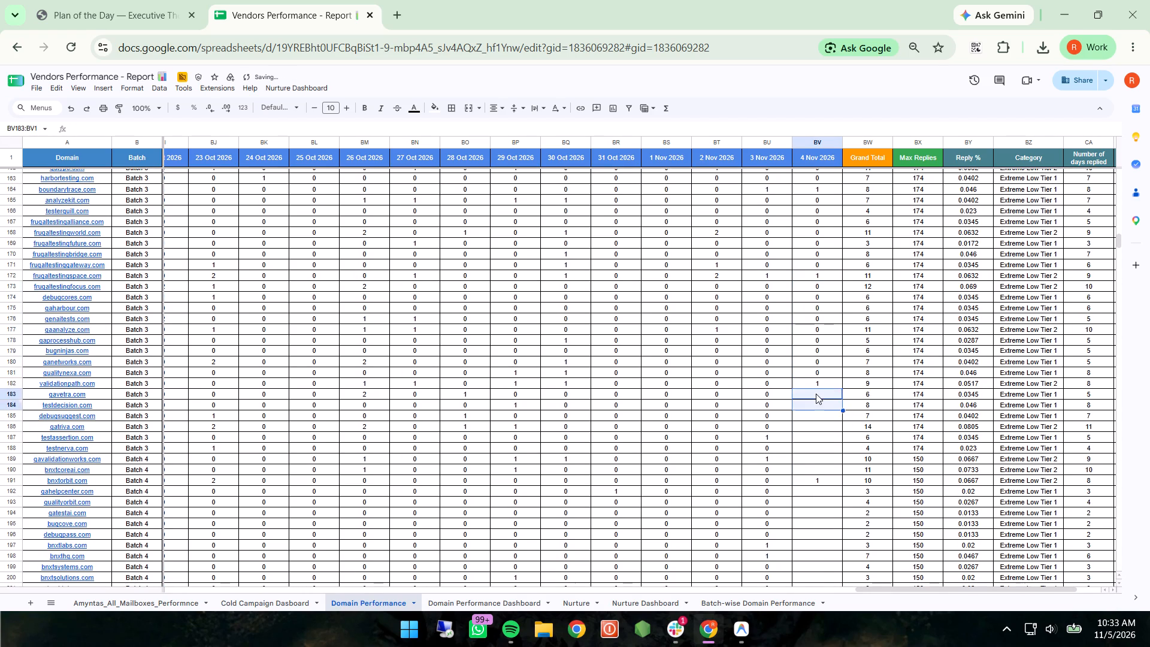
{"action": "key", "text": "shift+Down"}
{"action": "key", "text": "ctrl+v"}
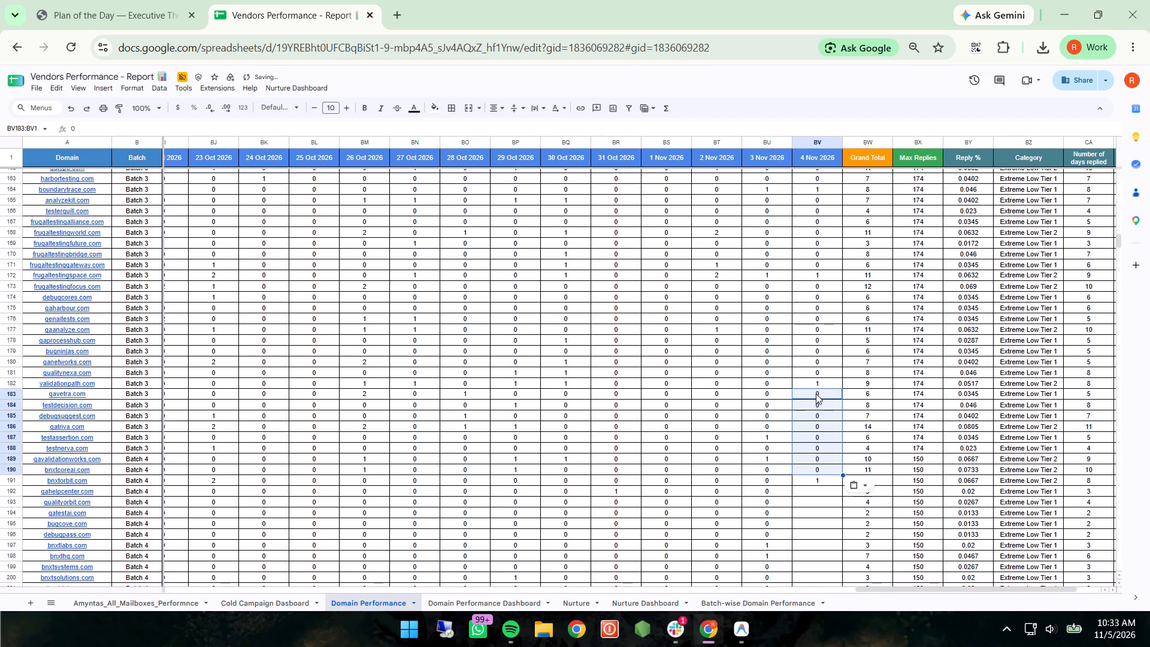
Paste 0 into the blank 4 Nov 2026 cells of Batch 4 from qahelpcenter.com to bnxtcloudai.com, rows 192 to 209.
{"action": "scroll", "coordinate": [816, 394], "scroll_direction": "down", "scroll_amount": 2}
{"action": "left_click", "coordinate": [821, 384]}
{"action": "scroll", "coordinate": [821, 384], "scroll_direction": "down", "scroll_amount": 1}
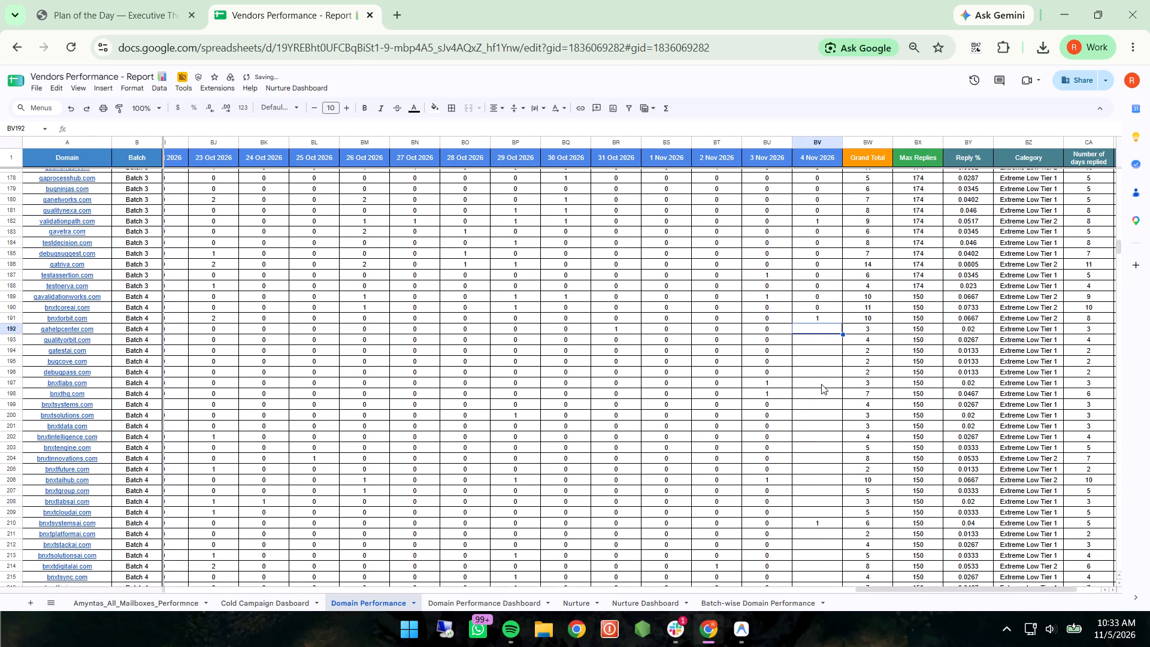
{"action": "key", "text": "shift+Down"}
{"action": "key", "text": "shift+Down"}
{"action": "key", "text": "shift+Down"}
{"action": "key", "text": "shift+Down"}
{"action": "key", "text": "shift+Down"}
{"action": "key", "text": "shift+Down"}
{"action": "key", "text": "shift+Down"}
{"action": "key", "text": "shift+Down"}
{"action": "key", "text": "shift+Down"}
{"action": "key", "text": "shift+Down"}
{"action": "key", "text": "shift+Down"}
{"action": "key", "text": "shift+Down"}
{"action": "key", "text": "shift+Down"}
{"action": "key", "text": "shift+Down"}
{"action": "key", "text": "shift+Down"}
{"action": "key", "text": "shift+Down"}
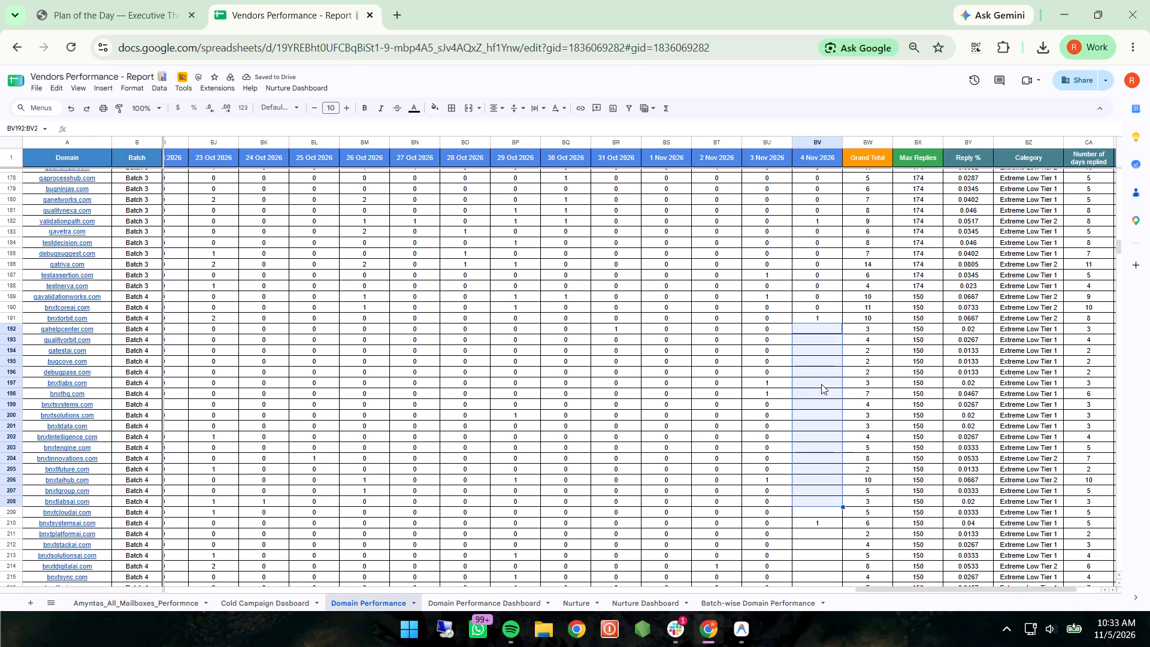
{"action": "key", "text": "shift+Down"}
{"action": "key", "text": "ctrl+v"}
Paste 0 into the blank 4 Nov 2026 cells of Batch 4 from bnxtplatformai.com to bnxtlogic.com, rows 211 to 226.
{"action": "scroll", "coordinate": [821, 384], "scroll_direction": "down", "scroll_amount": 1}
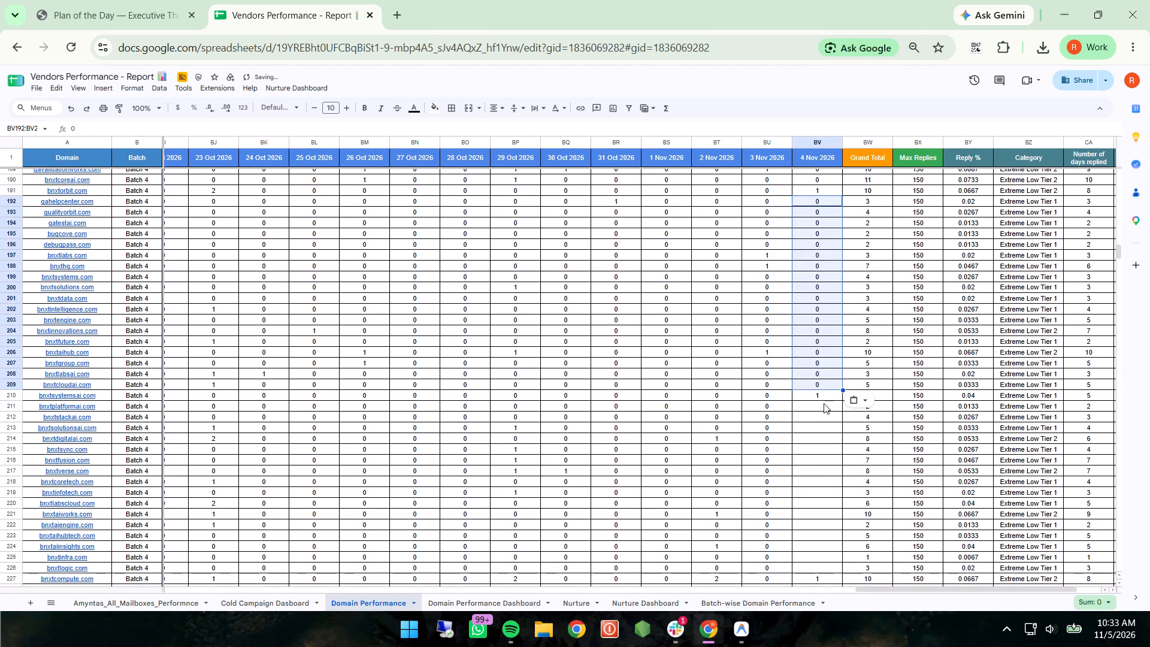
{"action": "left_click", "coordinate": [823, 405]}
{"action": "key", "text": "shift+Down"}
{"action": "key", "text": "shift+Down"}
{"action": "key", "text": "shift+Down"}
{"action": "key", "text": "shift+Down"}
{"action": "key", "text": "shift+Down"}
{"action": "key", "text": "shift+Down"}
{"action": "key", "text": "shift+Down"}
{"action": "key", "text": "shift+Down"}
{"action": "key", "text": "shift+Down"}
{"action": "key", "text": "shift+Down"}
{"action": "key", "text": "shift+Down"}
{"action": "key", "text": "shift+Down"}
{"action": "key", "text": "shift+Down"}
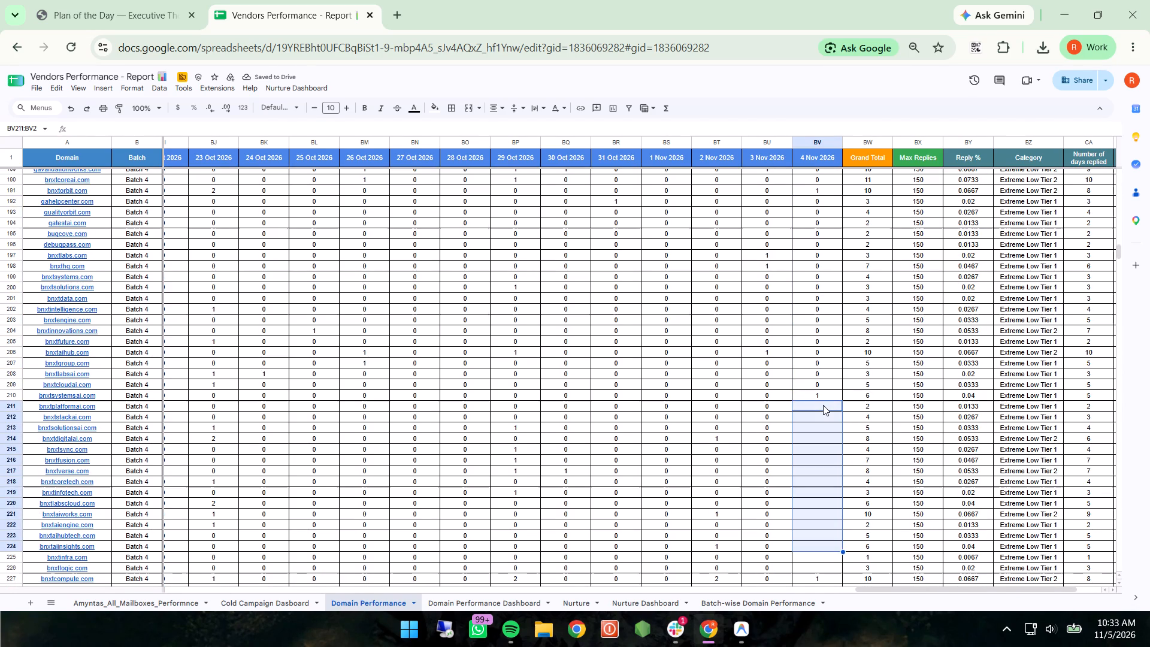
{"action": "key", "text": "shift+Down"}
{"action": "key", "text": "shift+Down"}
{"action": "key", "text": "ctrl+v"}
Paste 0 into the blank 4 Nov 2026 cells of Batch 4 rows 228 to 230, 232 to 236, and 238.
{"action": "scroll", "coordinate": [823, 405], "scroll_direction": "down", "scroll_amount": 4}
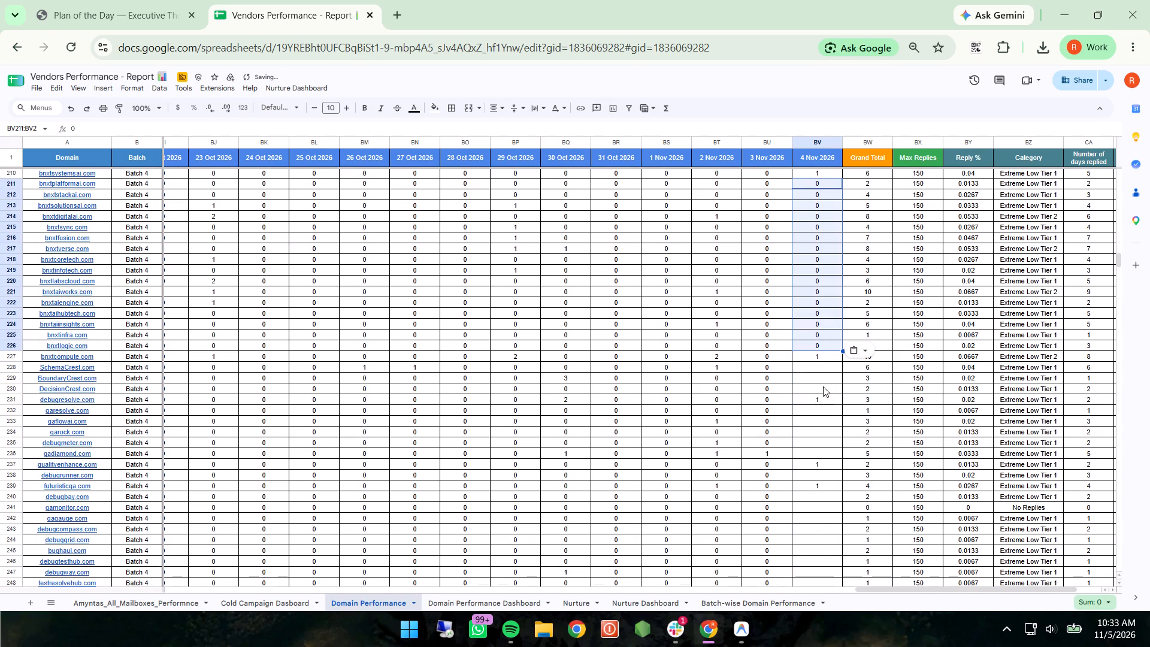
{"action": "left_click", "coordinate": [822, 364]}
{"action": "key", "text": "shift+Down"}
{"action": "key", "text": "shift+Down"}
{"action": "key", "text": "ctrl+v"}
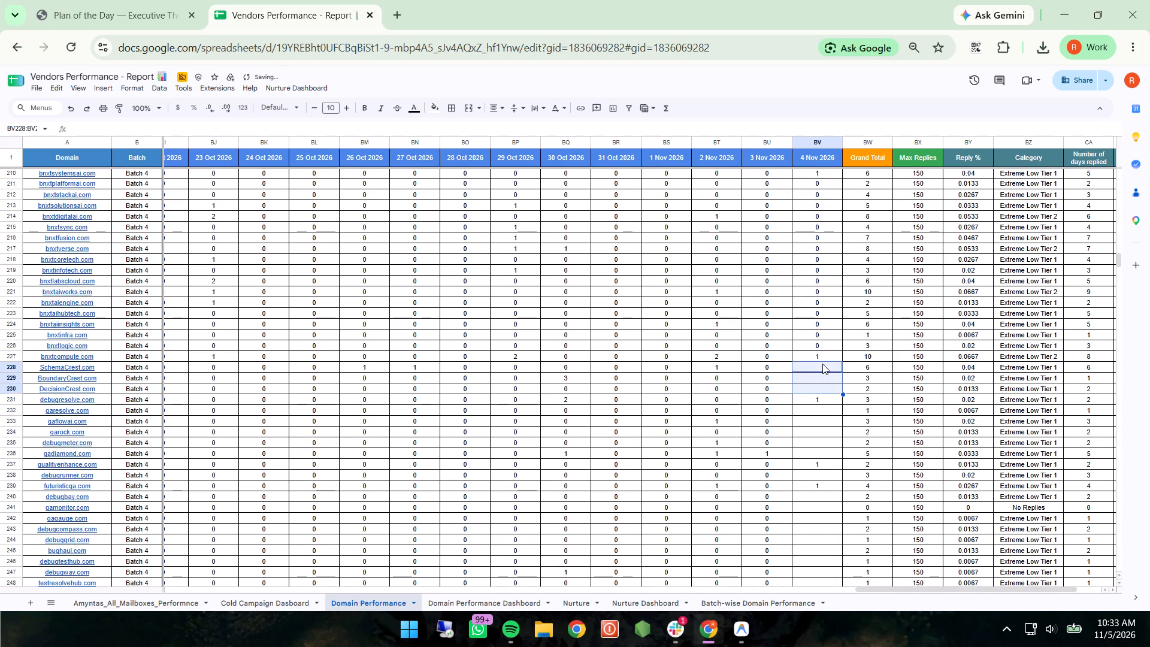
{"action": "left_click", "coordinate": [821, 410]}
{"action": "key", "text": "shift+Down"}
{"action": "key", "text": "shift+Down"}
{"action": "key", "text": "shift+Down"}
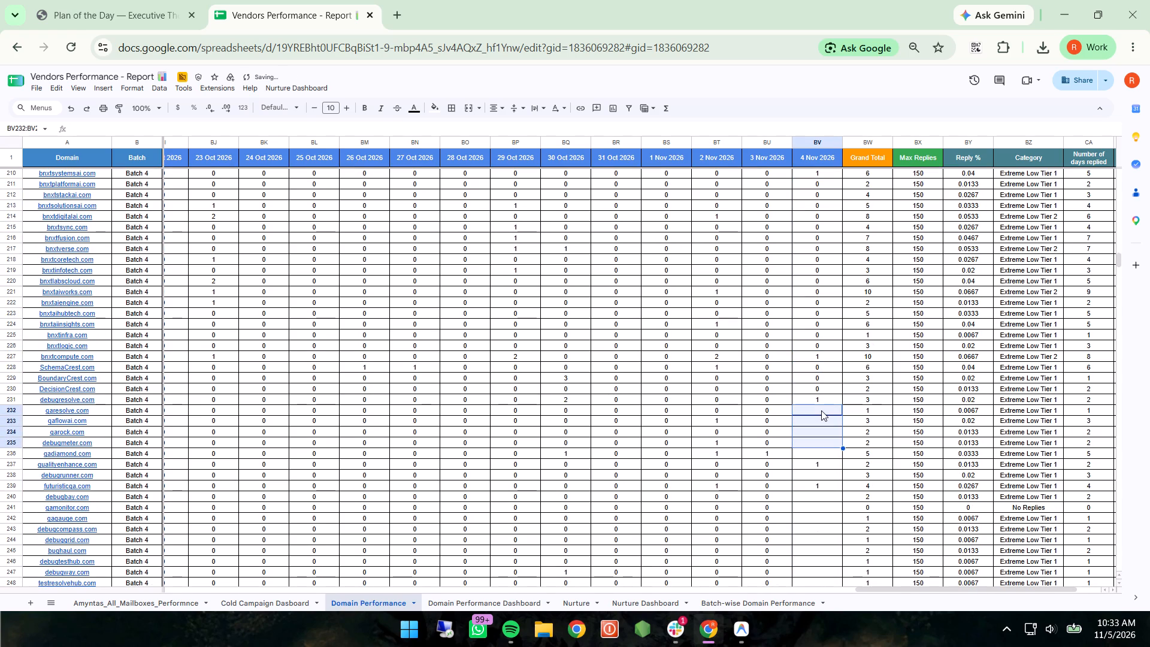
{"action": "key", "text": "shift+Down"}
{"action": "key", "text": "ctrl+v"}
{"action": "left_click", "coordinate": [816, 471]}
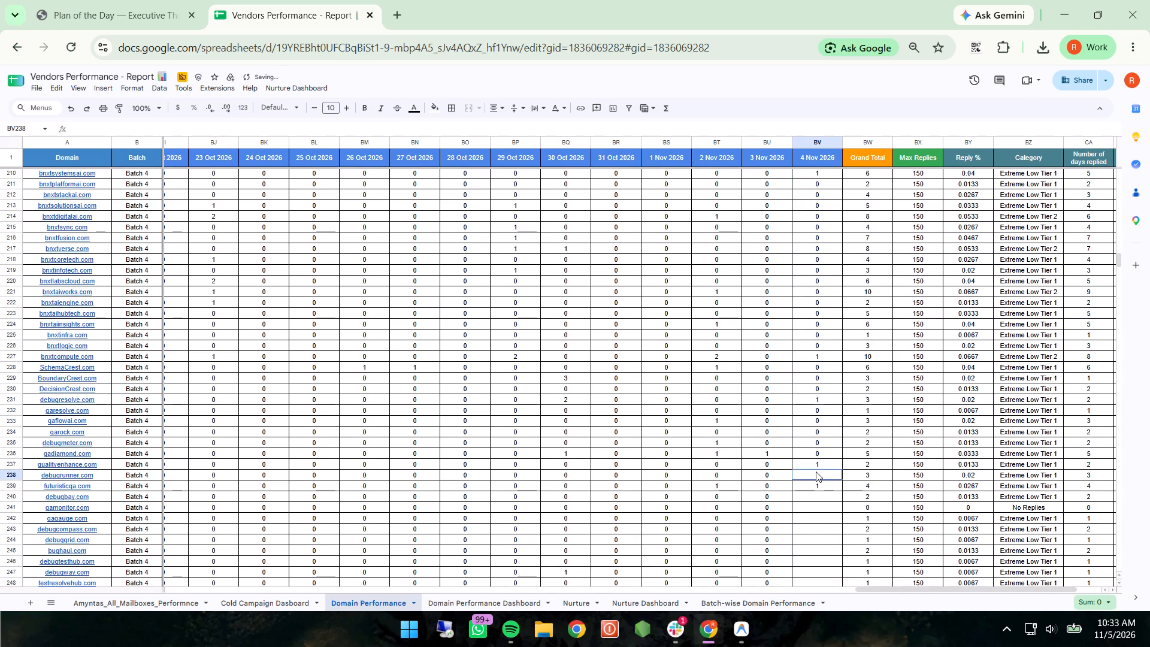
{"action": "key", "text": "ctrl+v"}
Paste 0 into the blank 4 Nov 2026 cells of Batch 4 from debugbay.com to validationridge.com, rows 240 to 254.
{"action": "scroll", "coordinate": [816, 471], "scroll_direction": "down", "scroll_amount": 1}
{"action": "left_click", "coordinate": [823, 406]}
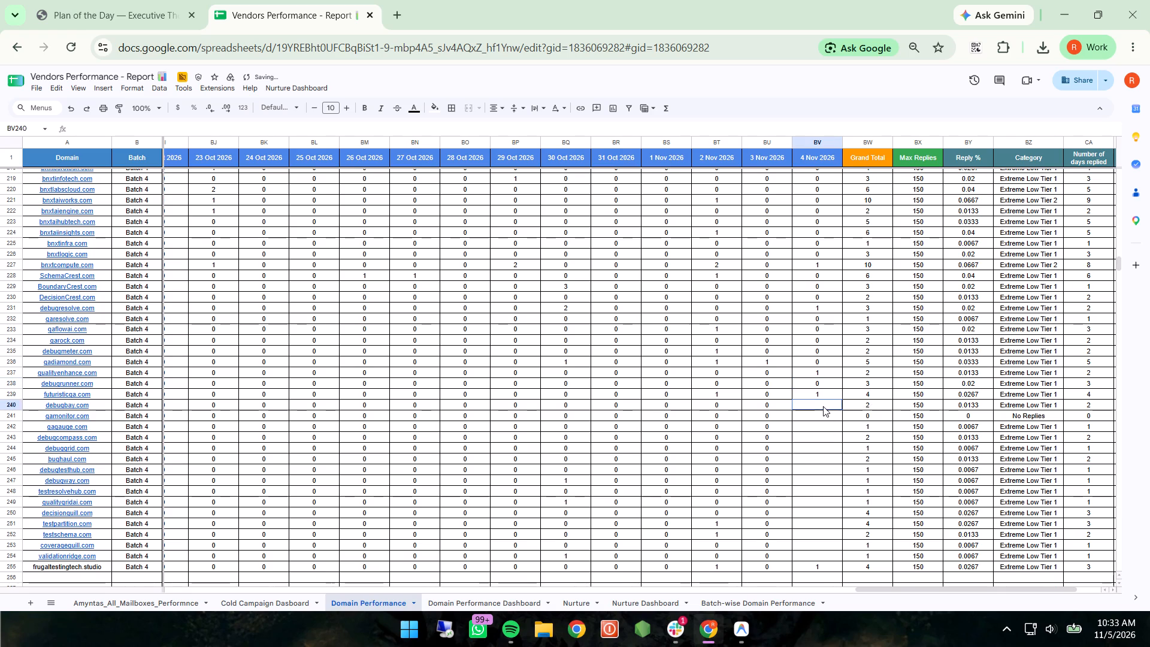
{"action": "key", "text": "shift+Down"}
{"action": "key", "text": "shift+Down"}
{"action": "key", "text": "shift+Down"}
{"action": "key", "text": "shift+Down"}
{"action": "key", "text": "shift+Down"}
{"action": "key", "text": "shift+Down"}
{"action": "key", "text": "shift+Down"}
{"action": "key", "text": "shift+Down"}
{"action": "key", "text": "shift+Down"}
{"action": "key", "text": "shift+Down"}
{"action": "key", "text": "shift+Down"}
{"action": "key", "text": "shift+Down"}
{"action": "key", "text": "shift+Down"}
{"action": "key", "text": "shift+Down"}
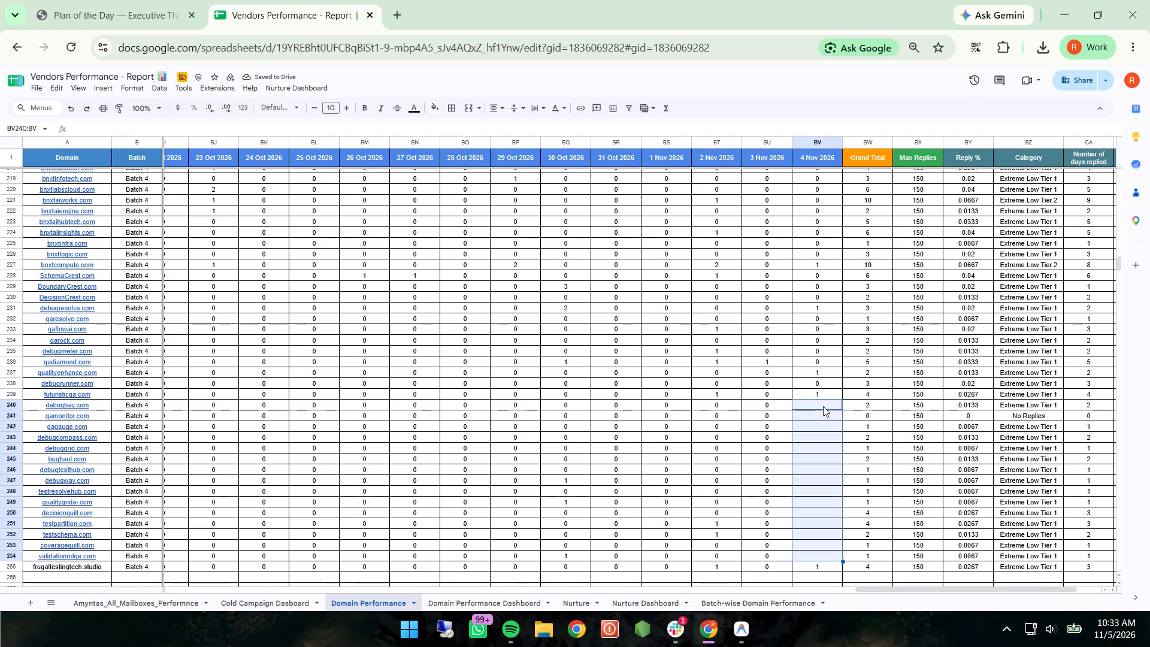
{"action": "key", "text": "ctrl+v"}
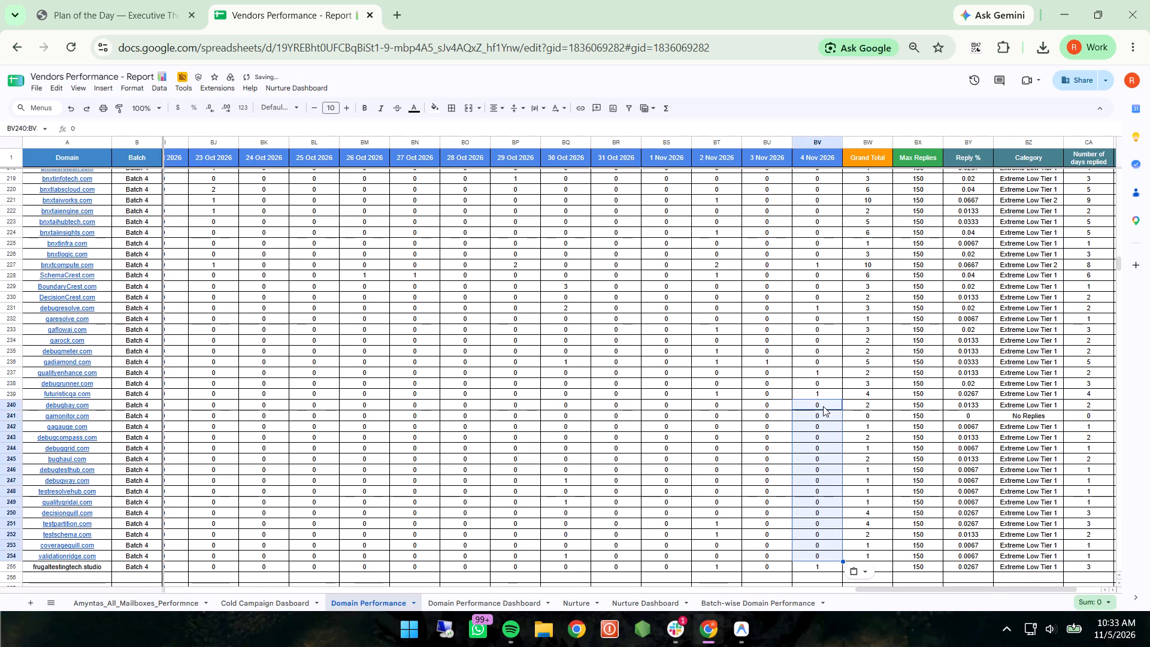
Select all 4 Nov 2026 reply values from row 2 to row 255 to check their sum.
{"action": "scroll", "coordinate": [823, 406], "scroll_direction": "up", "scroll_amount": 20}
{"action": "scroll", "coordinate": [823, 406], "scroll_direction": "up", "scroll_amount": 6}
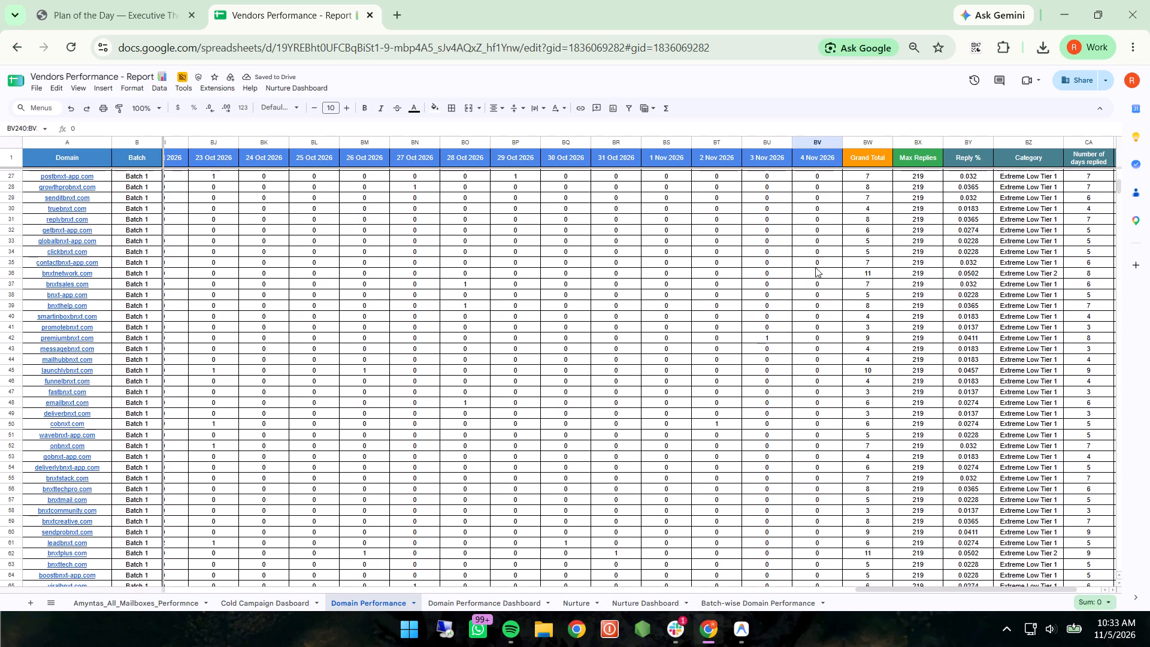
{"action": "left_click", "coordinate": [824, 170]}
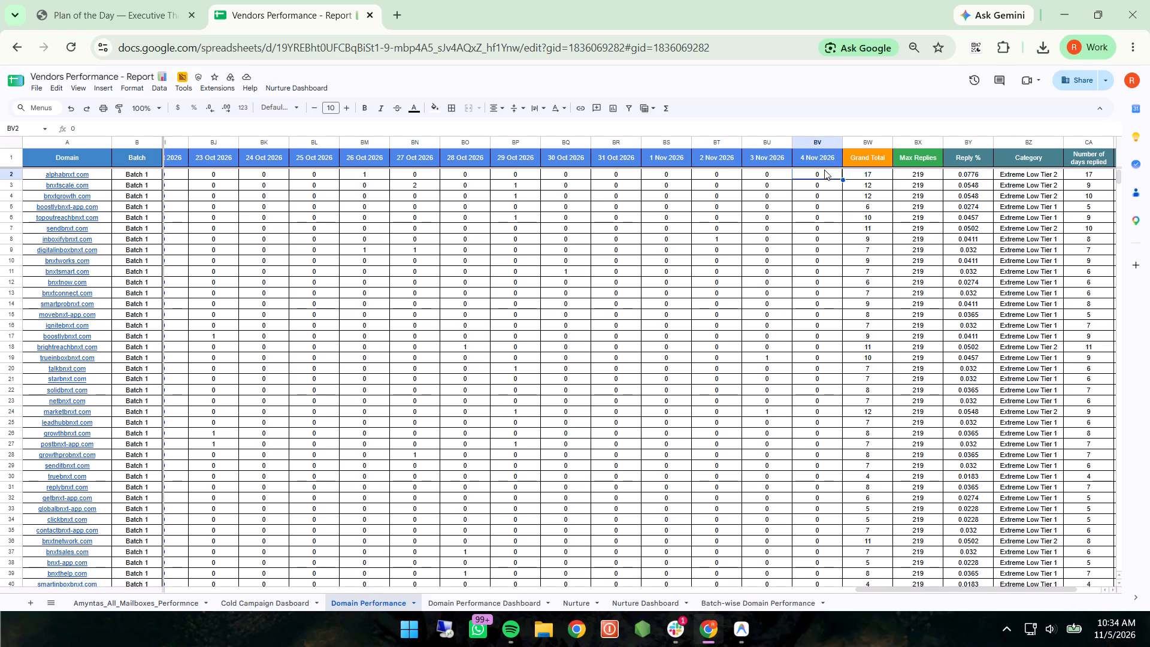
{"action": "key", "text": "ctrl+shift+Down"}
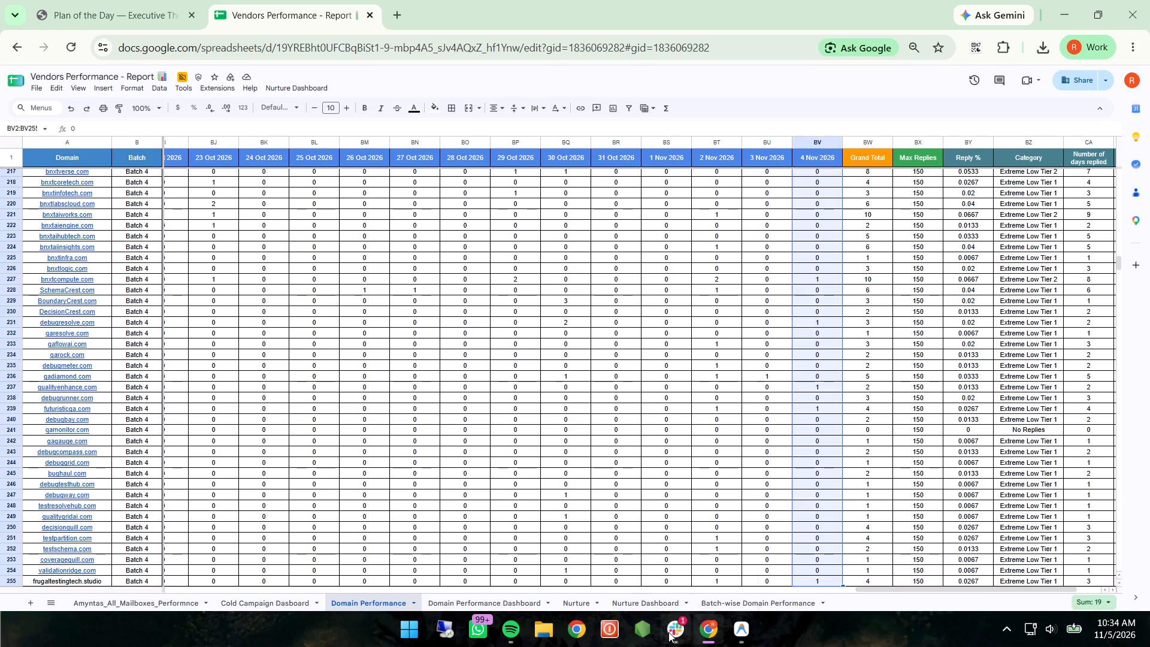
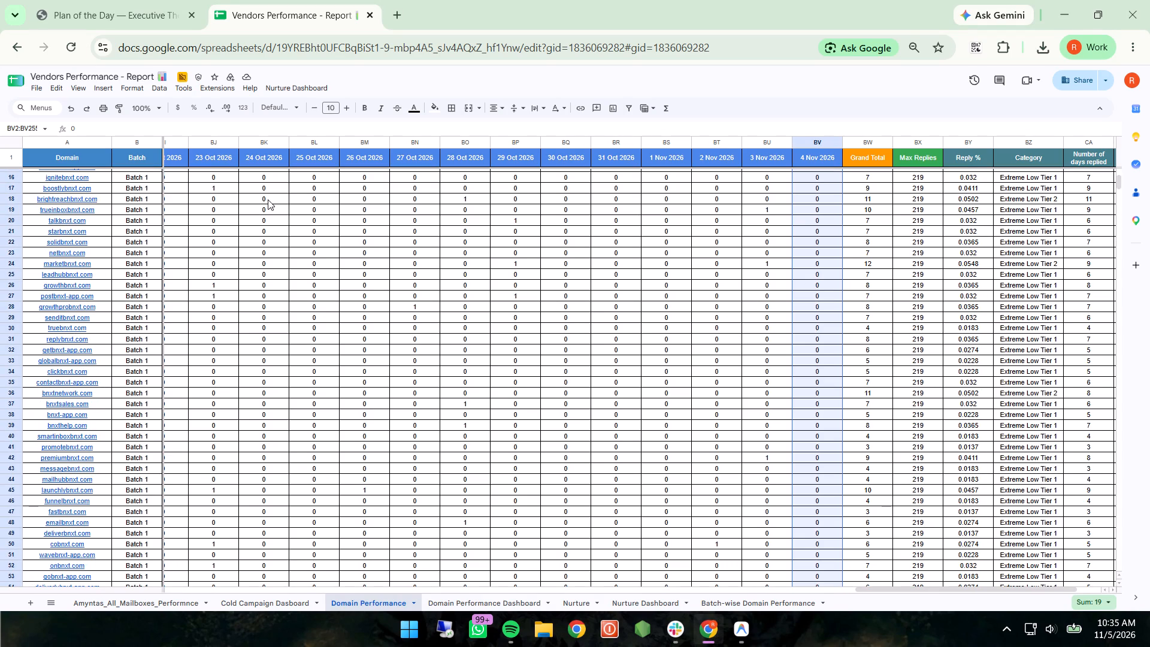
{"action": "left_click", "coordinate": [141, 140]}
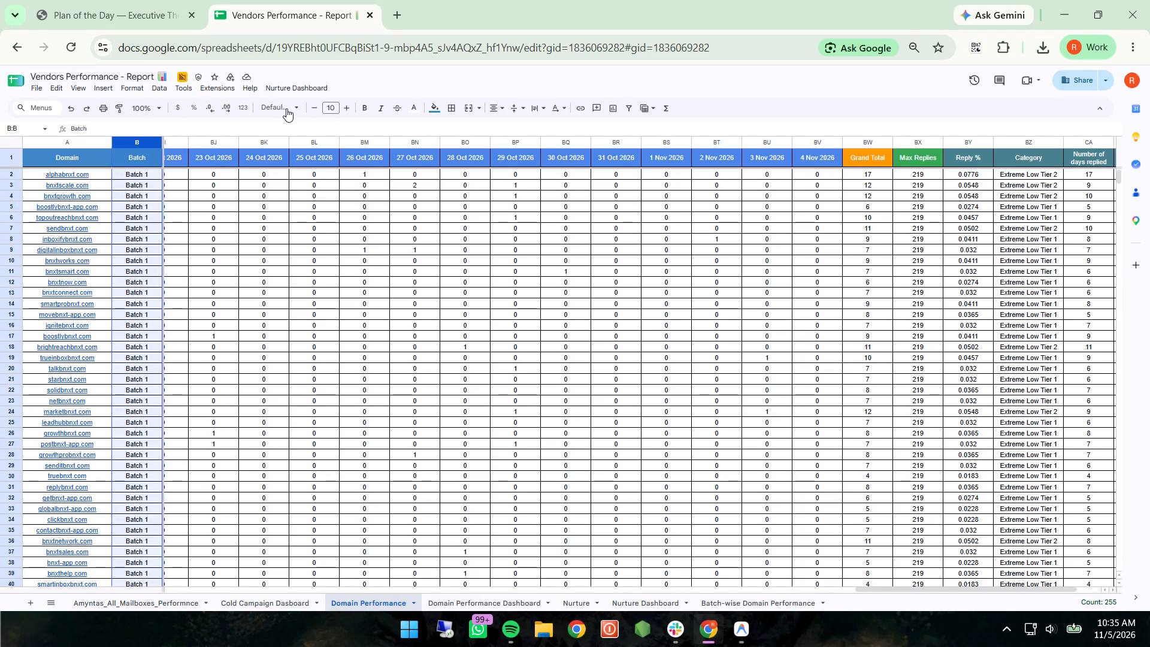
{"action": "left_click", "coordinate": [629, 107]}
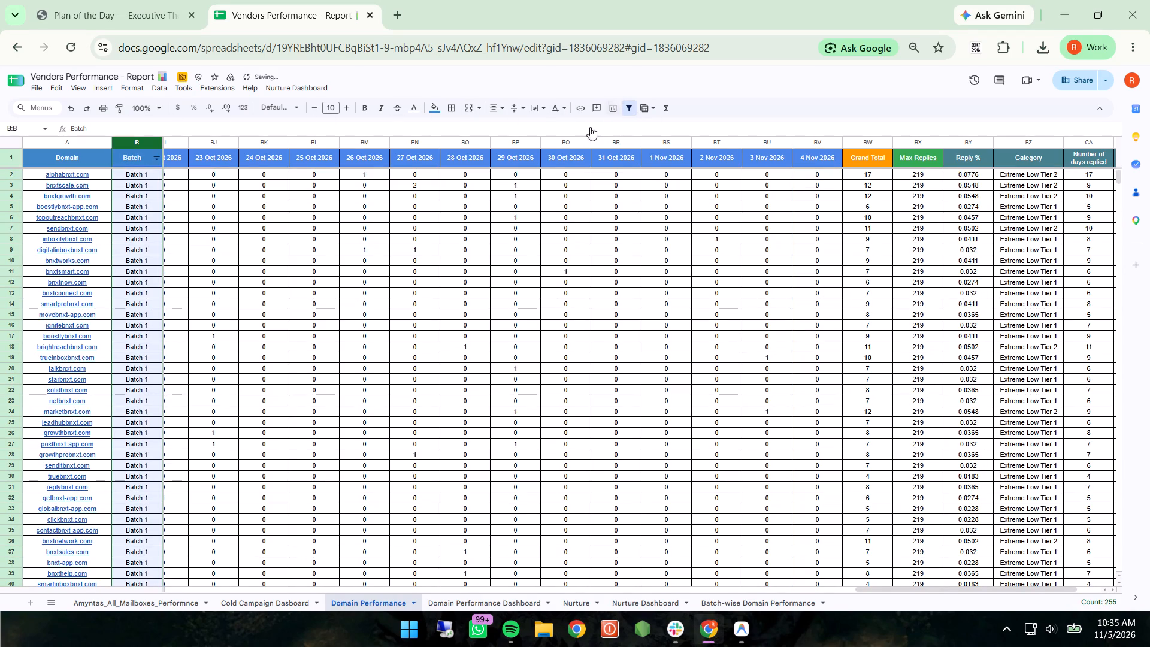
{"action": "left_click", "coordinate": [158, 159]}
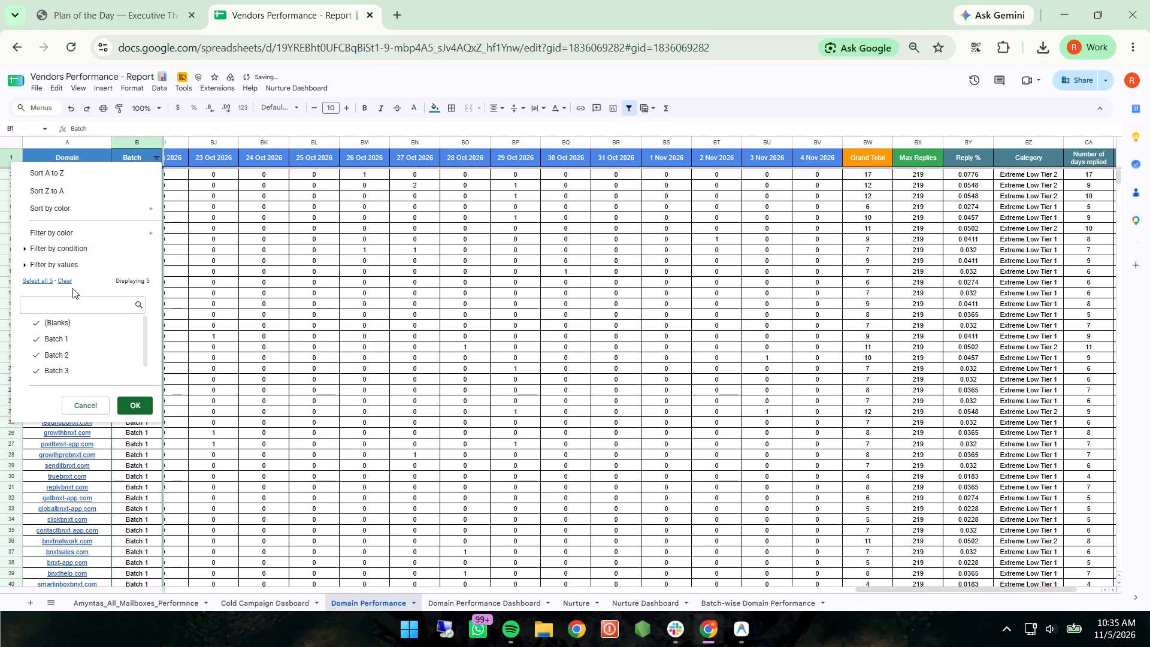
{"action": "left_click", "coordinate": [71, 283]}
{"action": "left_click", "coordinate": [78, 340]}
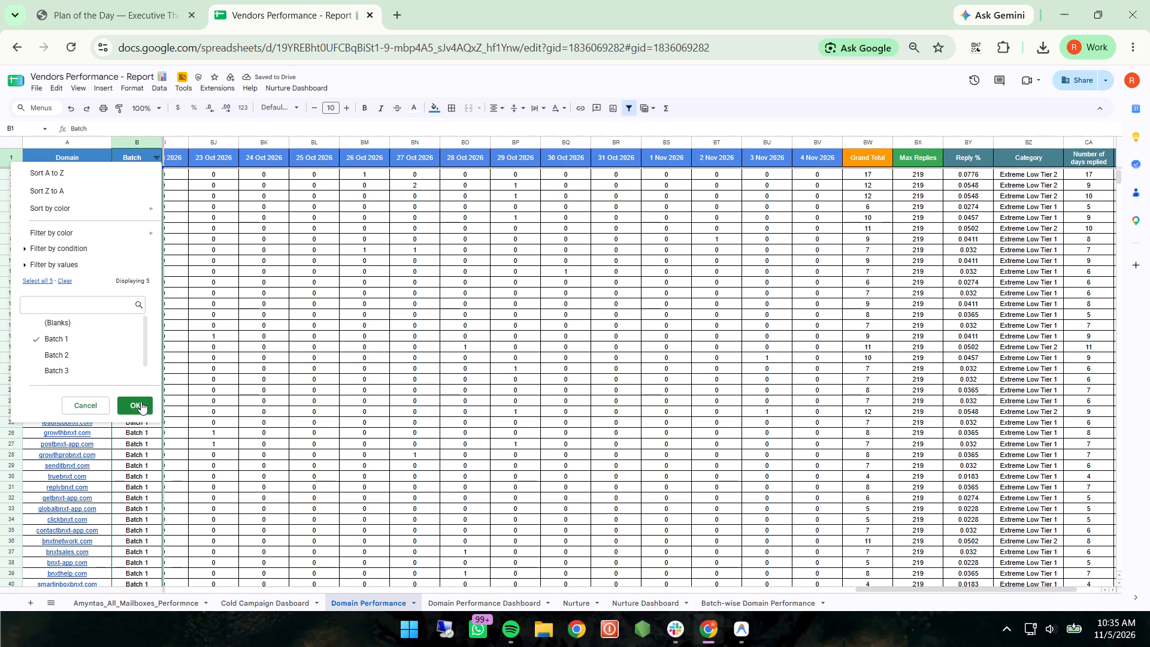
{"action": "left_click", "coordinate": [141, 404]}
{"action": "scroll", "coordinate": [591, 352], "scroll_direction": "up", "scroll_amount": 8}
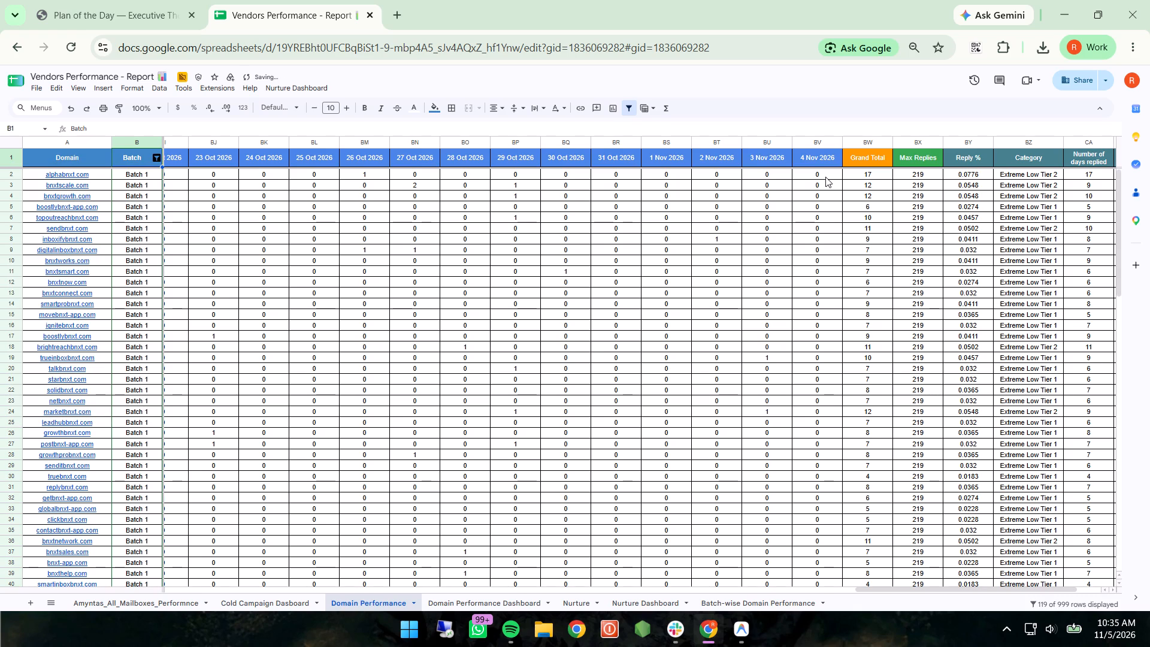
{"action": "left_click", "coordinate": [825, 177]}
{"action": "key", "text": "ctrl+shift+Down"}
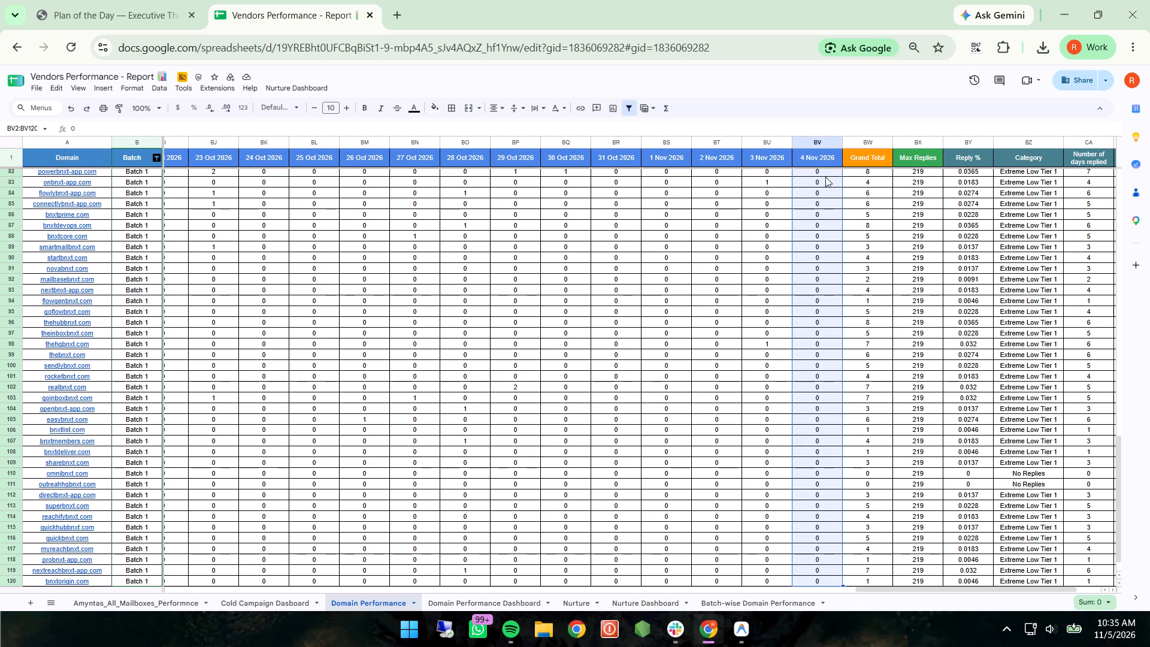
Change the Batch filter to Batch 2 only and select its 4 Nov 2026 values to check their sum.
{"action": "left_click", "coordinate": [159, 157]}
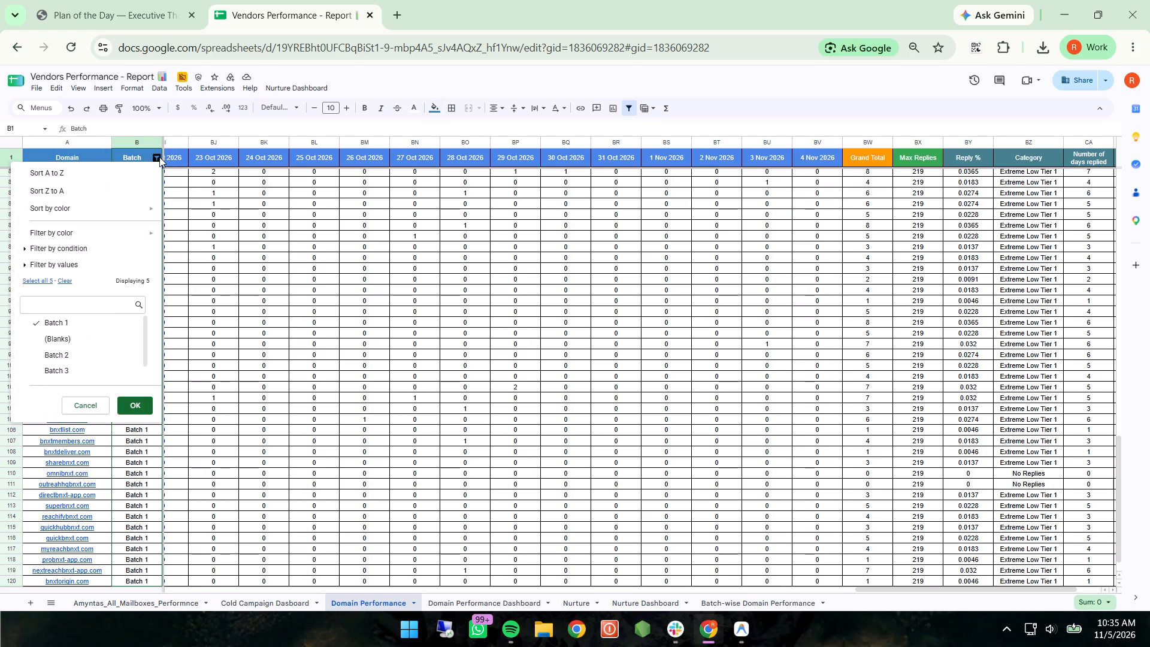
{"action": "left_click", "coordinate": [83, 351]}
{"action": "left_click", "coordinate": [82, 322]}
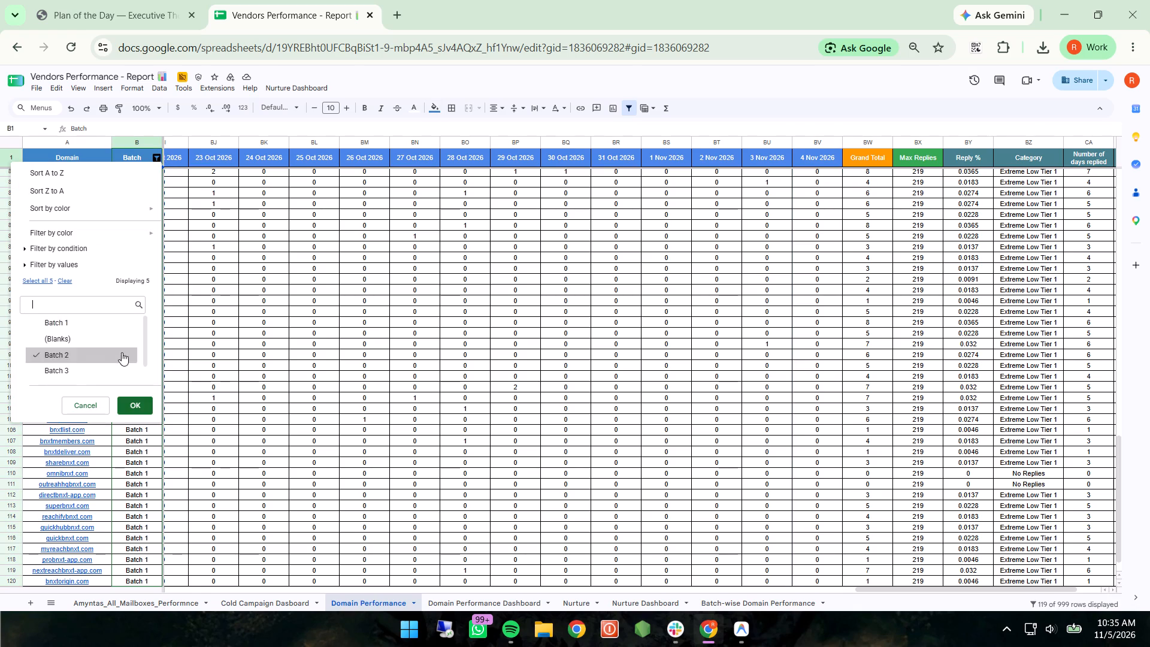
{"action": "left_click", "coordinate": [141, 400]}
{"action": "scroll", "coordinate": [574, 314], "scroll_direction": "up", "scroll_amount": 6}
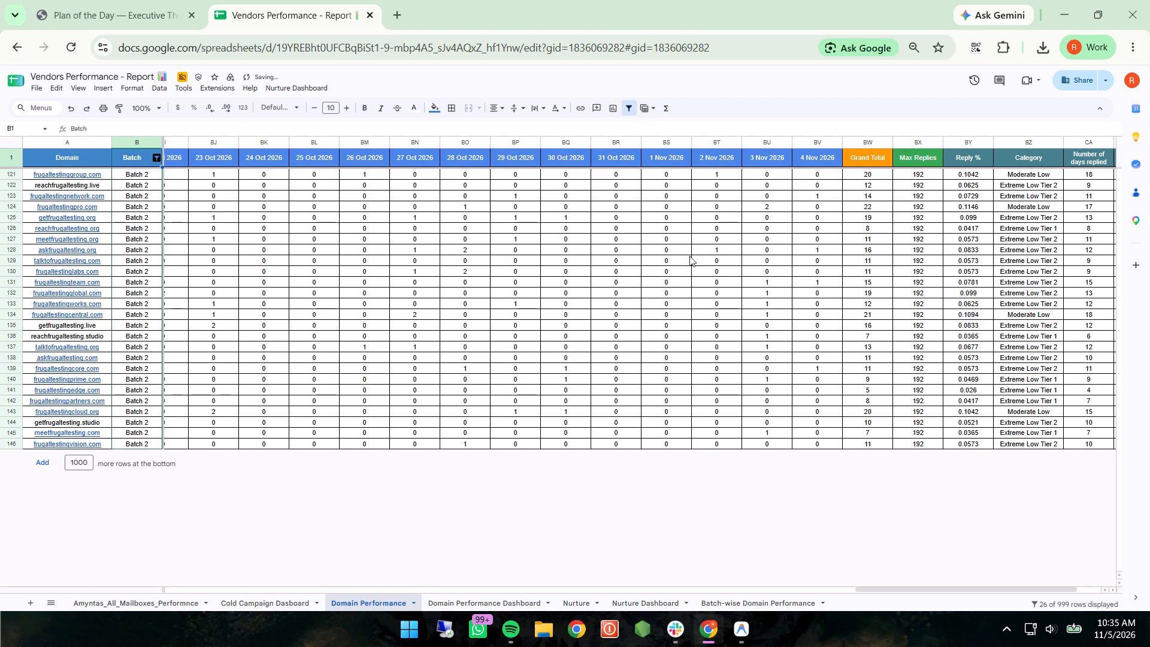
{"action": "left_click", "coordinate": [804, 177]}
{"action": "key", "text": "ctrl+shift+Down"}
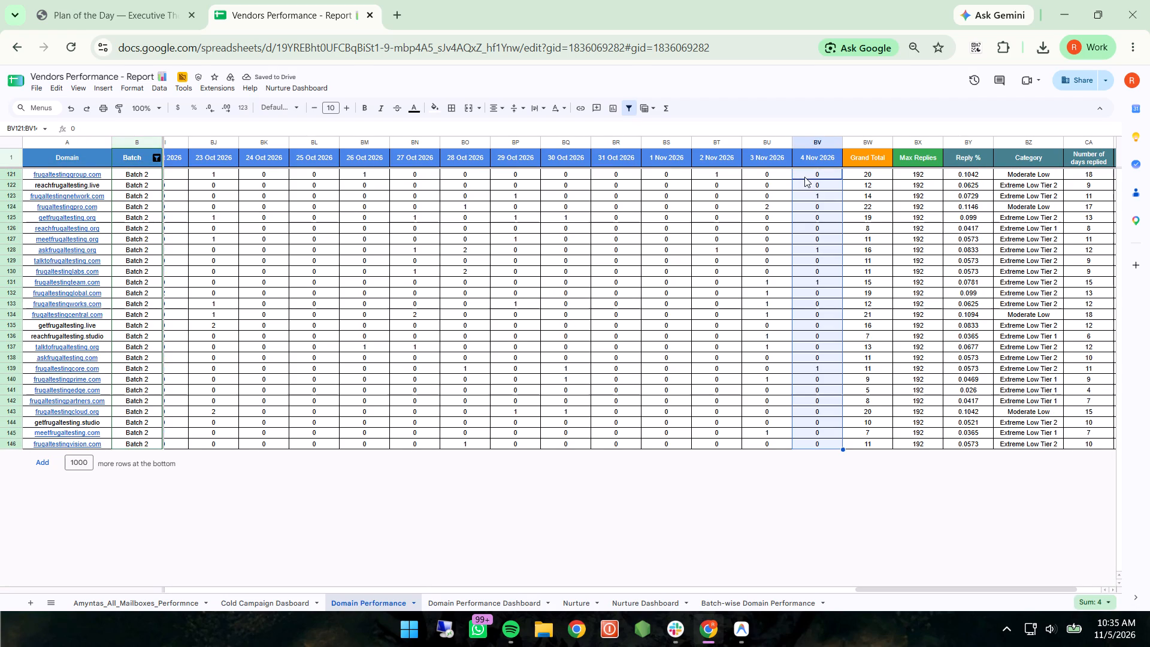
Change the Batch filter to Batch 3 only and select its 4 Nov 2026 values to check their sum.
{"action": "left_click", "coordinate": [155, 156]}
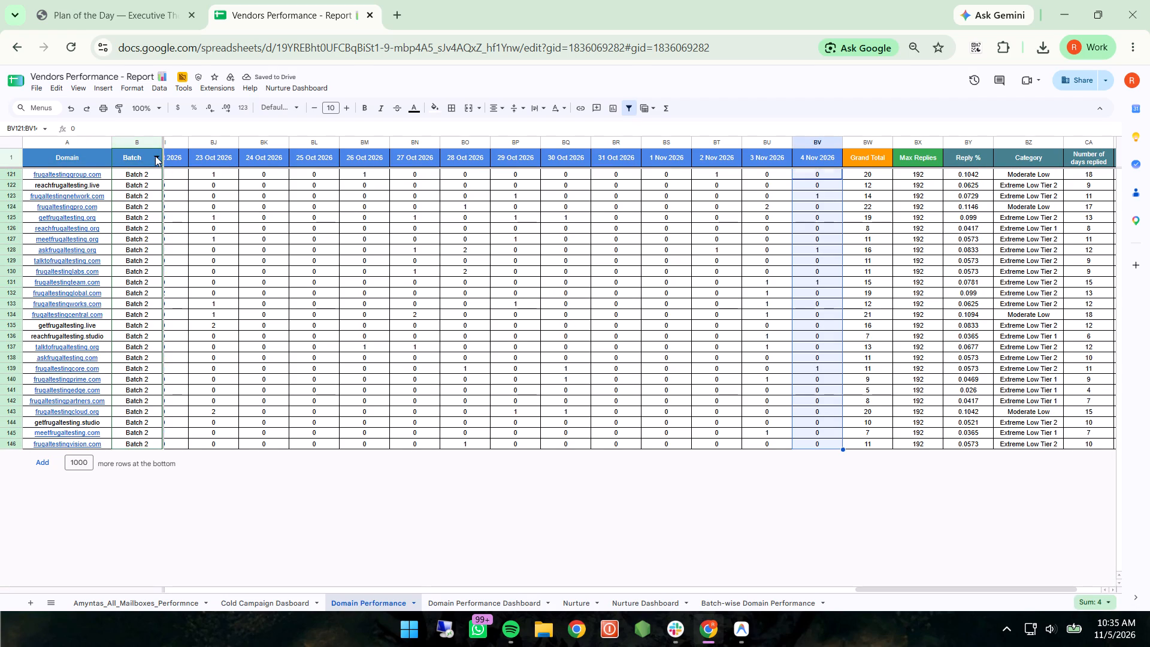
{"action": "left_click", "coordinate": [76, 368]}
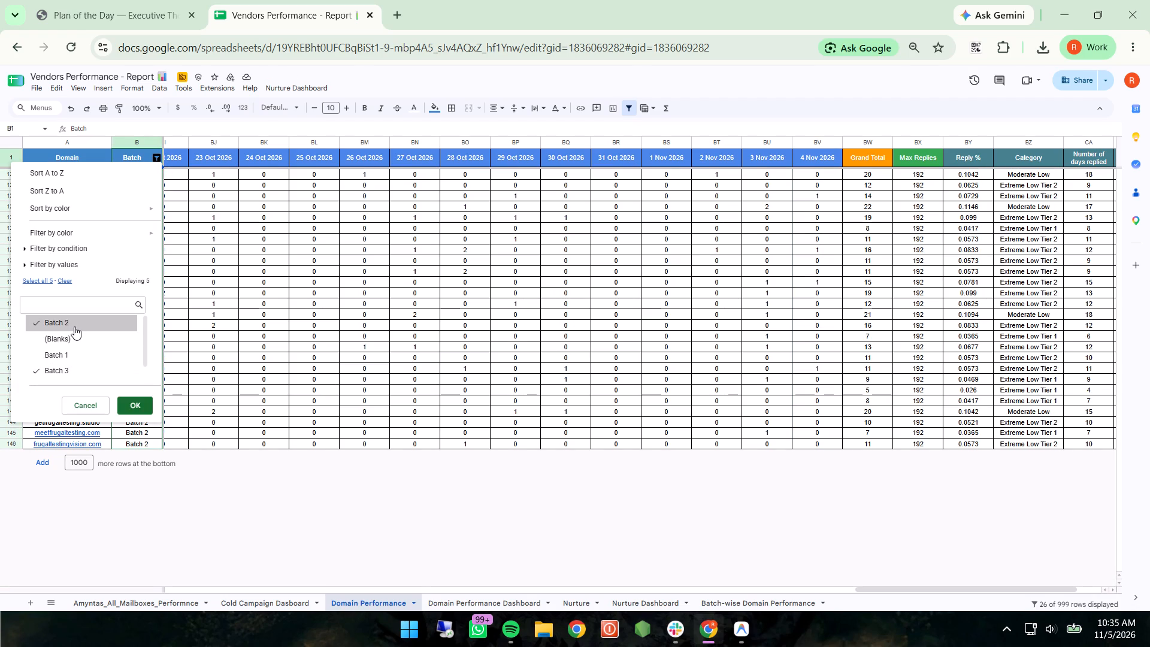
{"action": "left_click", "coordinate": [74, 325]}
{"action": "left_click", "coordinate": [134, 398]}
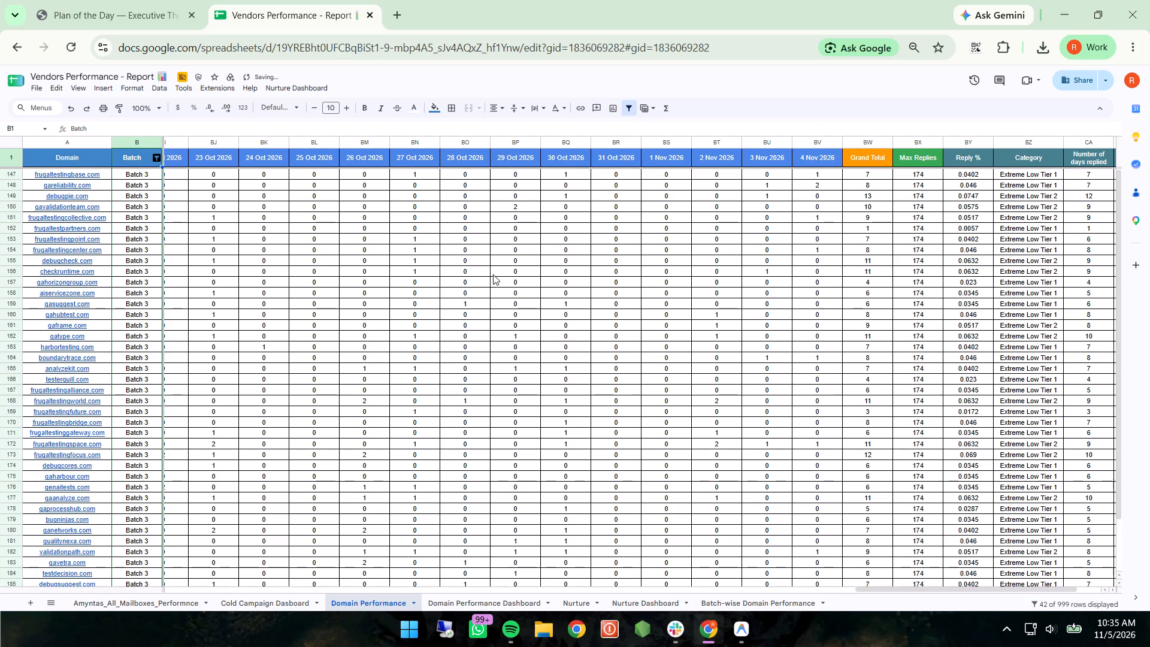
{"action": "scroll", "coordinate": [598, 250], "scroll_direction": "up", "scroll_amount": 6}
{"action": "left_click", "coordinate": [827, 176]}
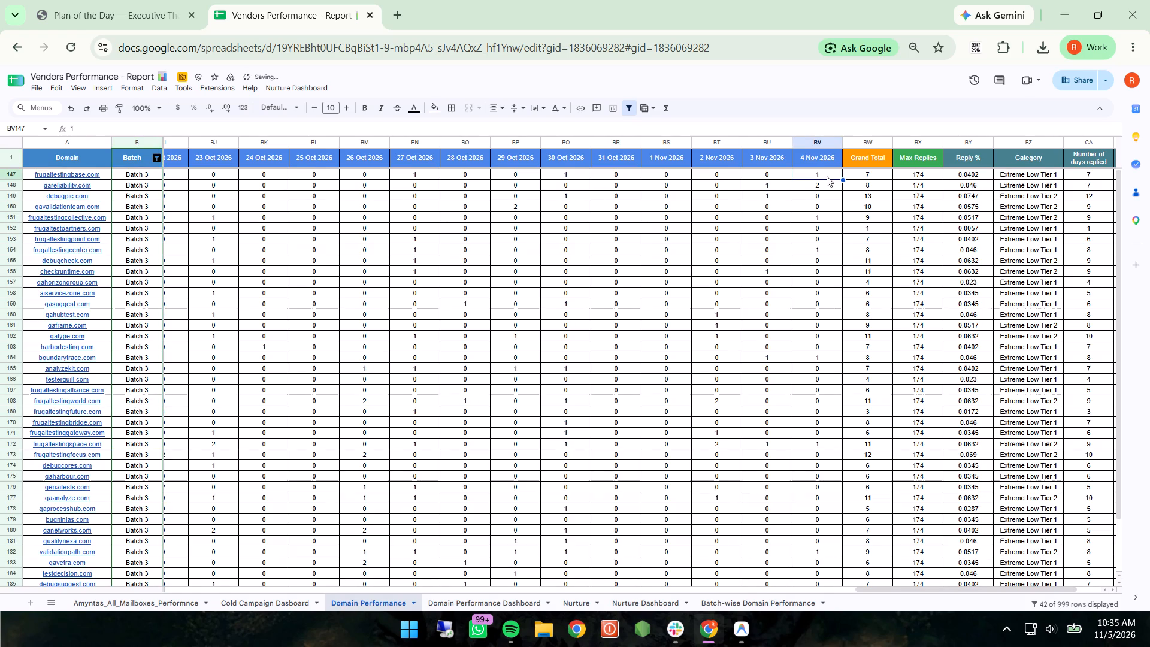
{"action": "key", "text": "ctrl+shift+Down"}
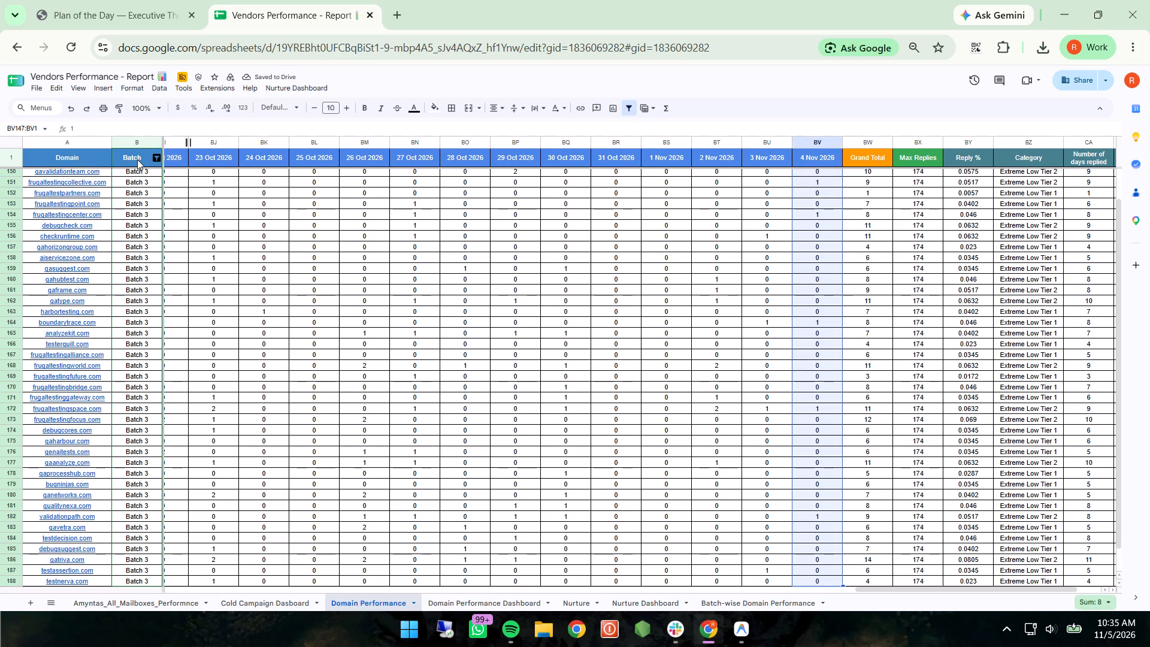
Change the Batch filter to Batch 4 only and select its 4 Nov 2026 values to check their sum.
{"action": "left_click", "coordinate": [152, 158]}
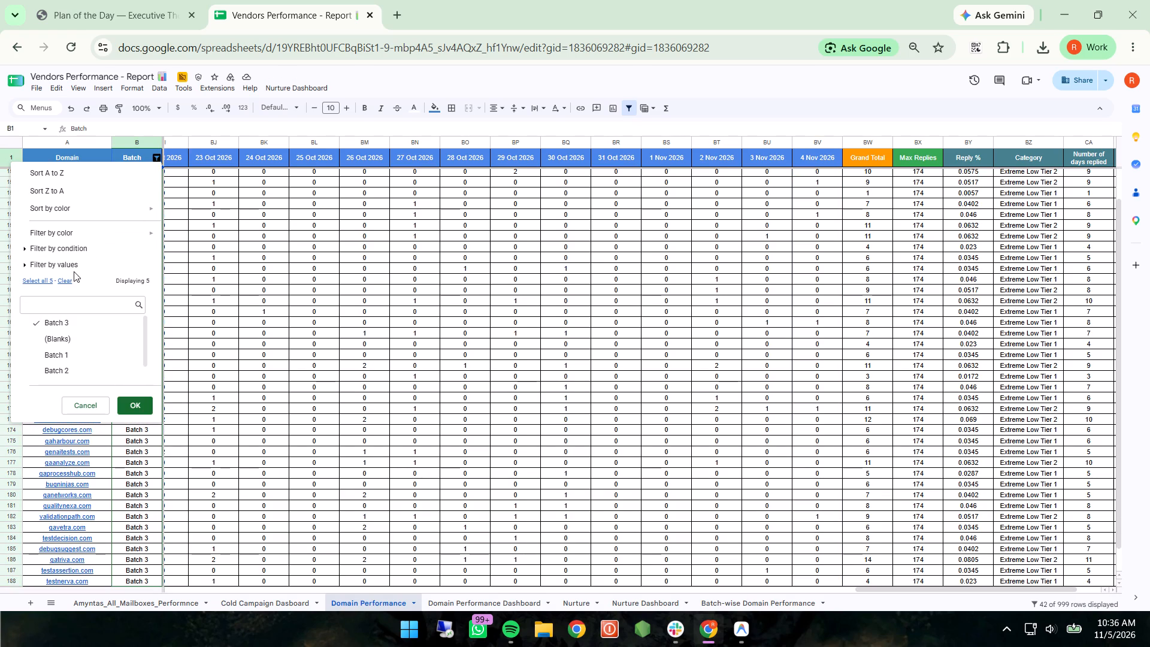
{"action": "left_click", "coordinate": [62, 280]}
{"action": "scroll", "coordinate": [83, 343], "scroll_direction": "down", "scroll_amount": 4}
{"action": "left_click", "coordinate": [78, 367]}
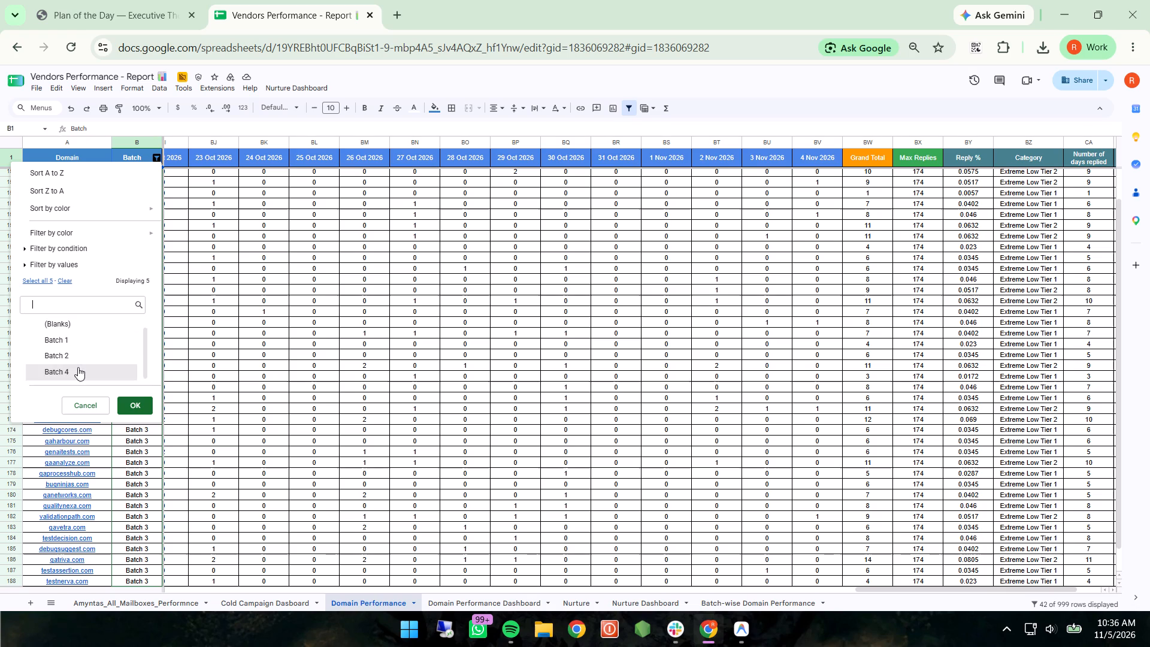
{"action": "left_click", "coordinate": [127, 397]}
{"action": "scroll", "coordinate": [556, 400], "scroll_direction": "up", "scroll_amount": 9}
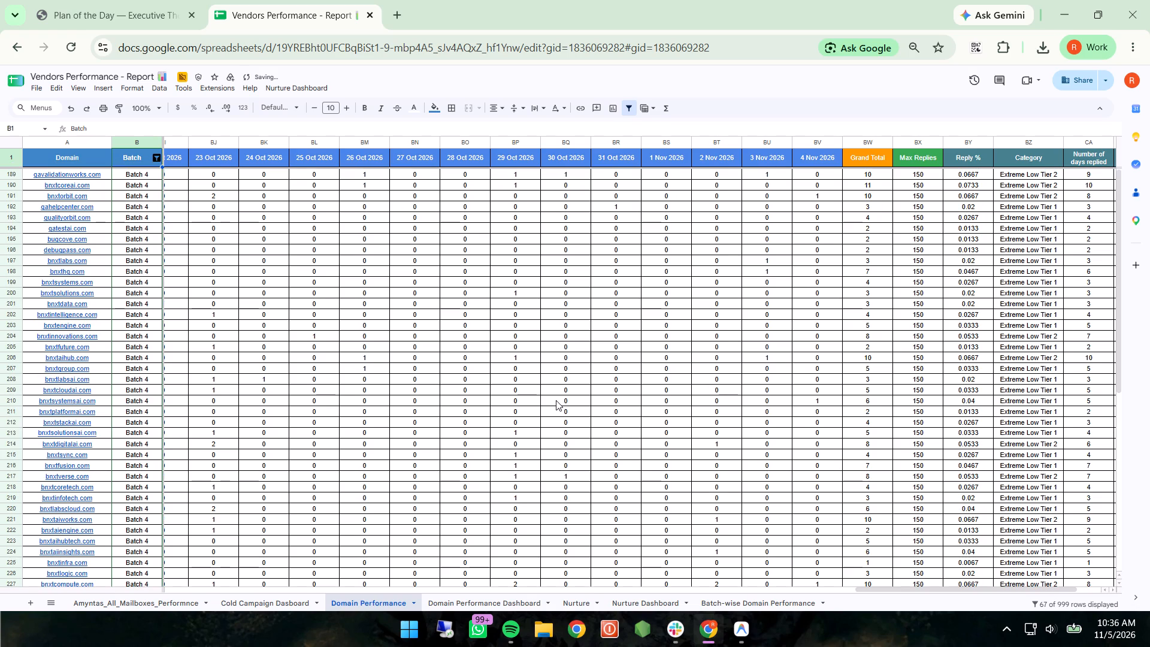
{"action": "left_click", "coordinate": [821, 173]}
{"action": "key", "text": "ctrl+shift+Down"}
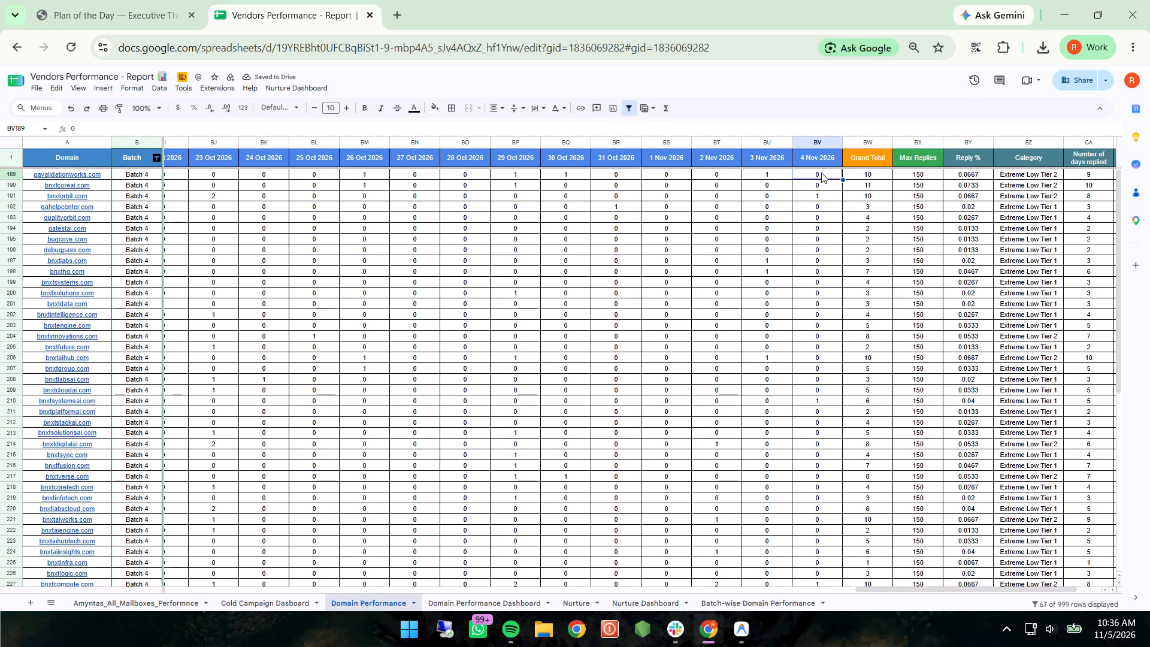
{"action": "scroll", "coordinate": [821, 173], "scroll_direction": "down", "scroll_amount": 1}
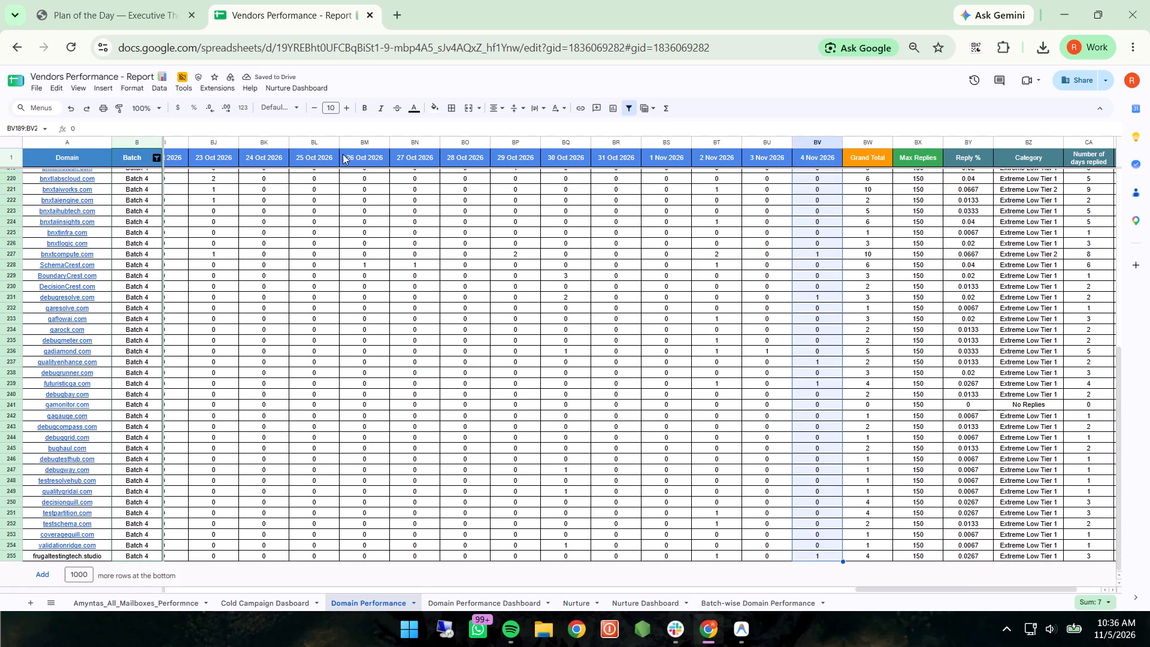
Remove the filter from the Domain Performance sheet's Batch column.
{"action": "left_click", "coordinate": [626, 105]}
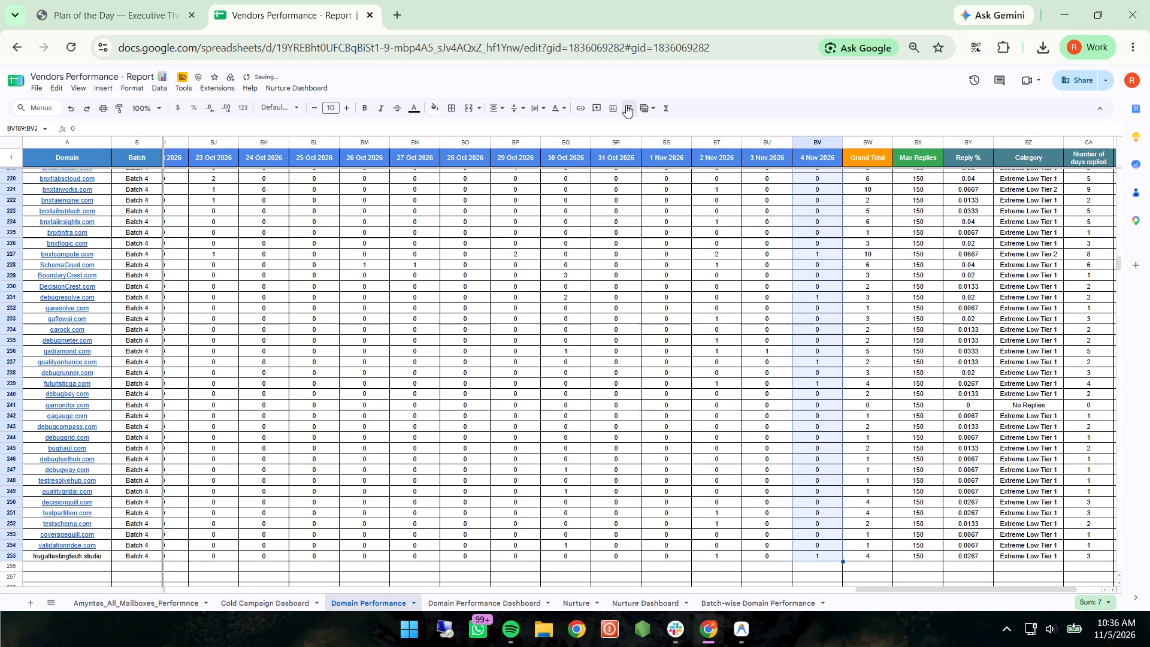